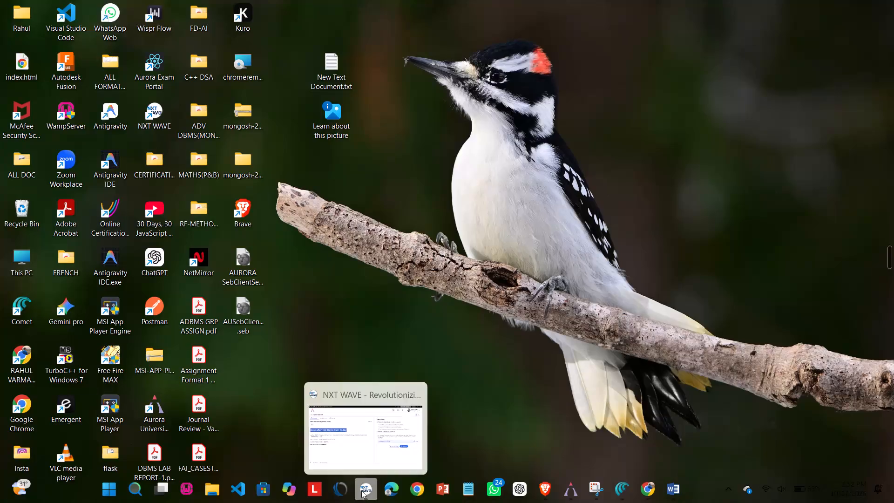
Switch to the NXT WAVE window showing the "Date after 100 Days from Today" coding practice.
left_click(348, 443)
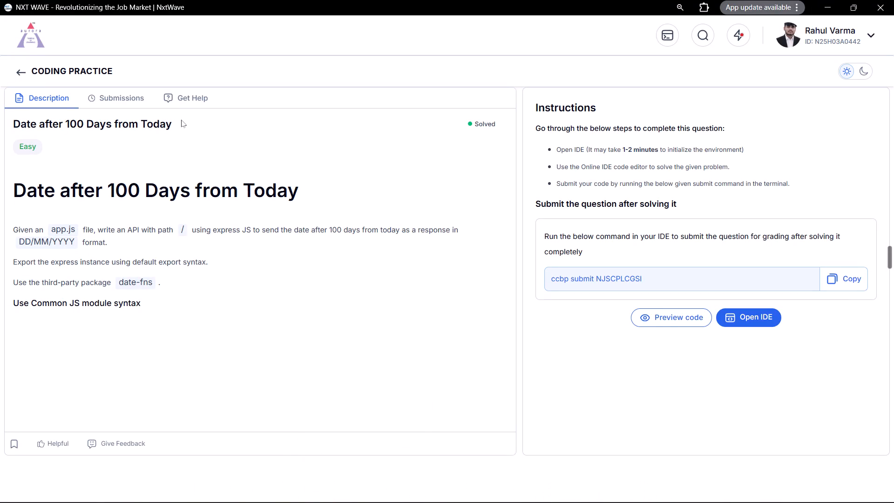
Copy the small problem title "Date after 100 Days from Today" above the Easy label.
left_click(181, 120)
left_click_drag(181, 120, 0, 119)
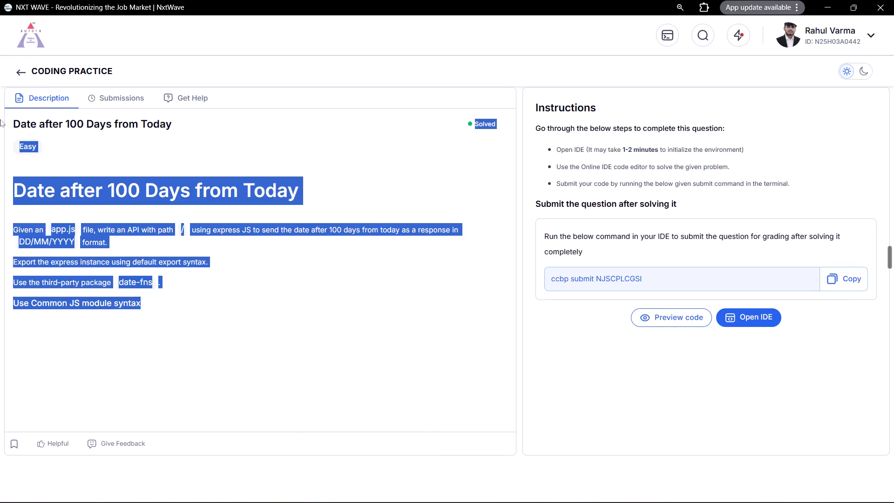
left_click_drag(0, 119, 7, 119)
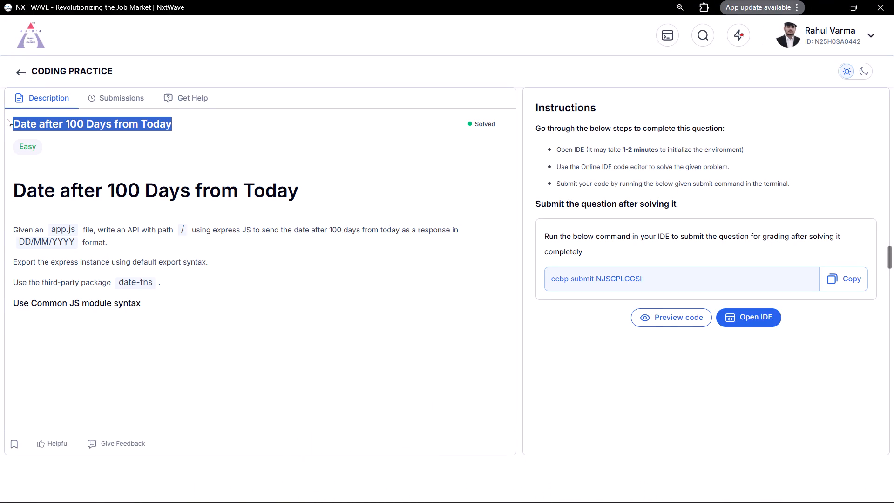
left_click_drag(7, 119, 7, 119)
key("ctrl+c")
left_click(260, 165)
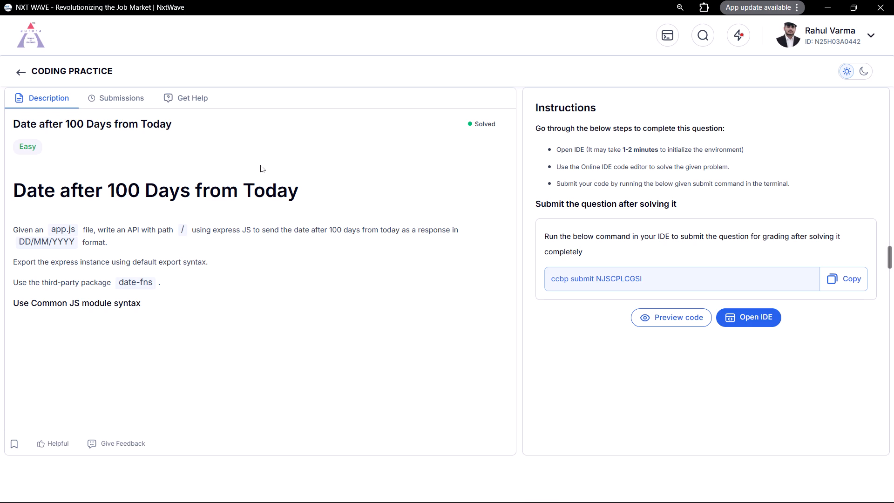
Copy the "CODING PRACTICE" heading and paste it into ADBMS_LAB_10.docx in Word, on the empty line above the large title.
left_click_drag(120, 71, 29, 76)
key("ctrl+c")
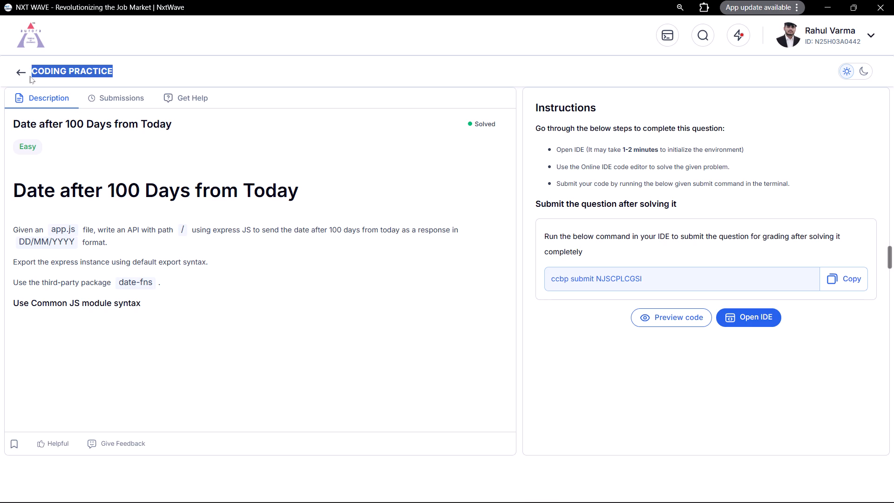
left_click(825, 0)
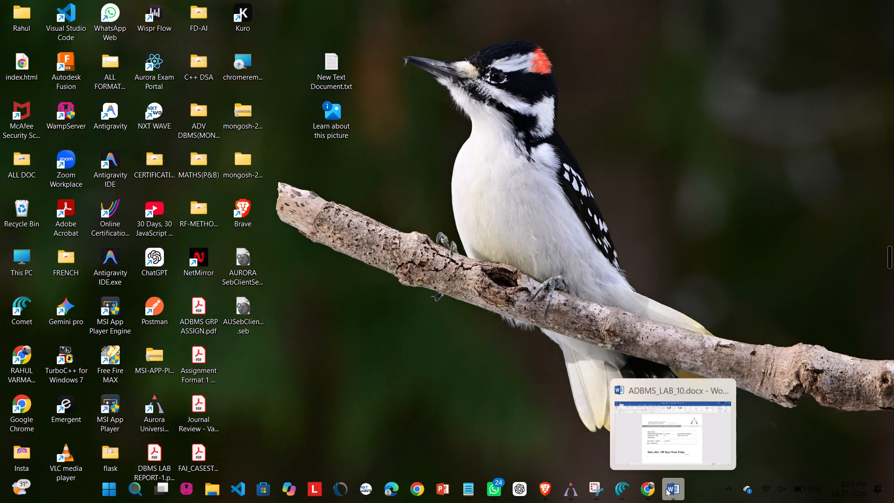
left_click(664, 444)
left_click(273, 365)
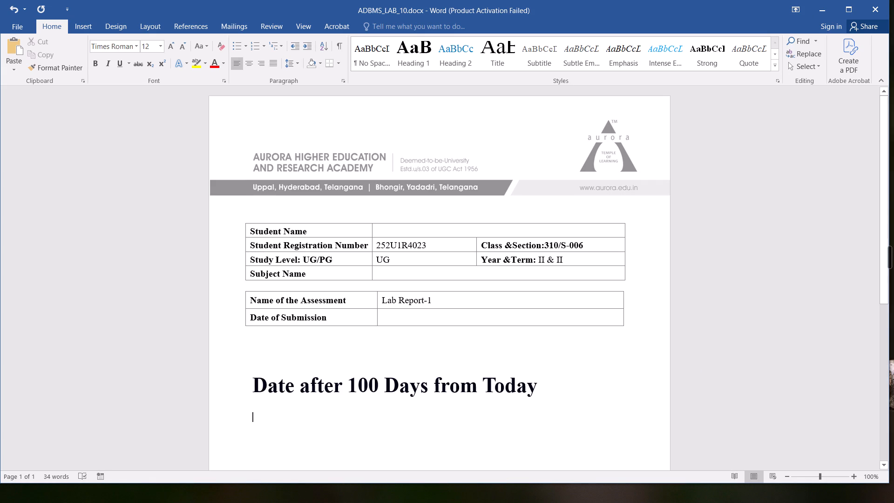
key("ctrl+v")
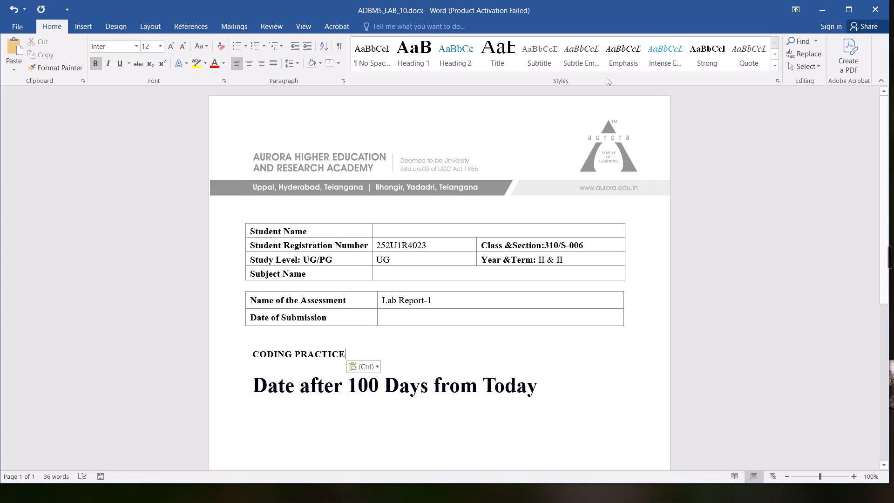
Return to NXT WAVE and open the details of the most recent Right Answer submission for this problem.
left_click(825, 5)
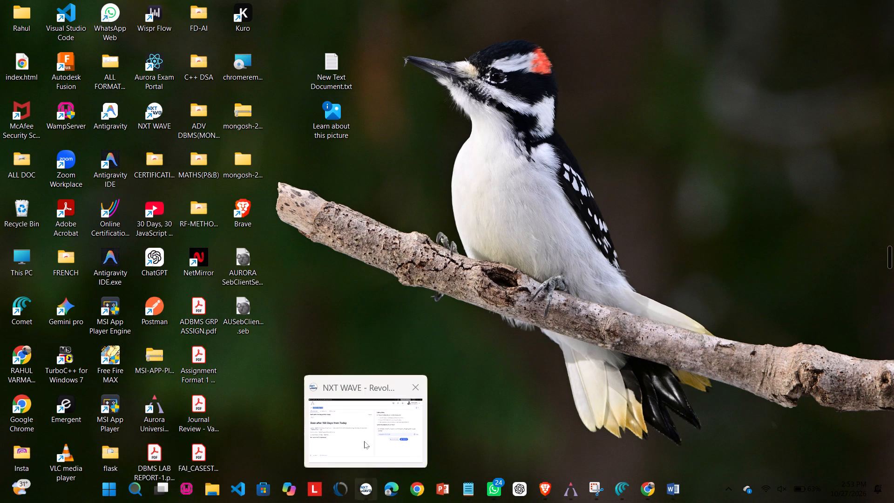
left_click(364, 441)
left_click(129, 96)
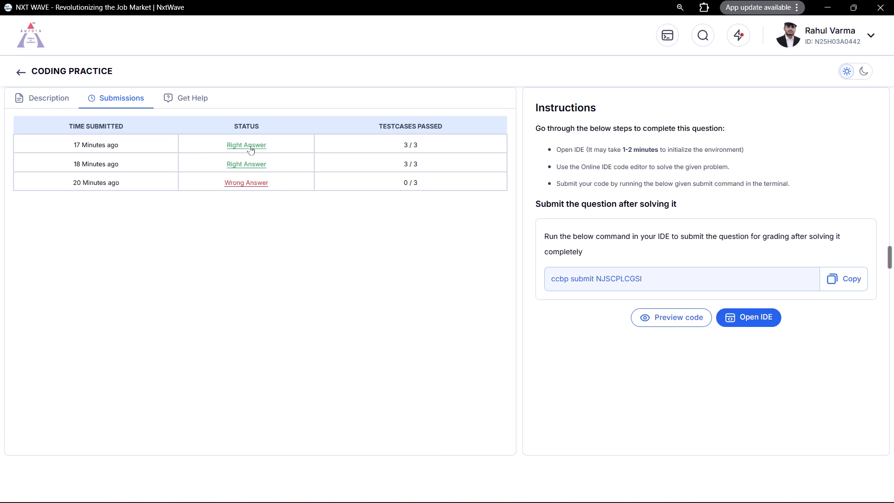
left_click(250, 145)
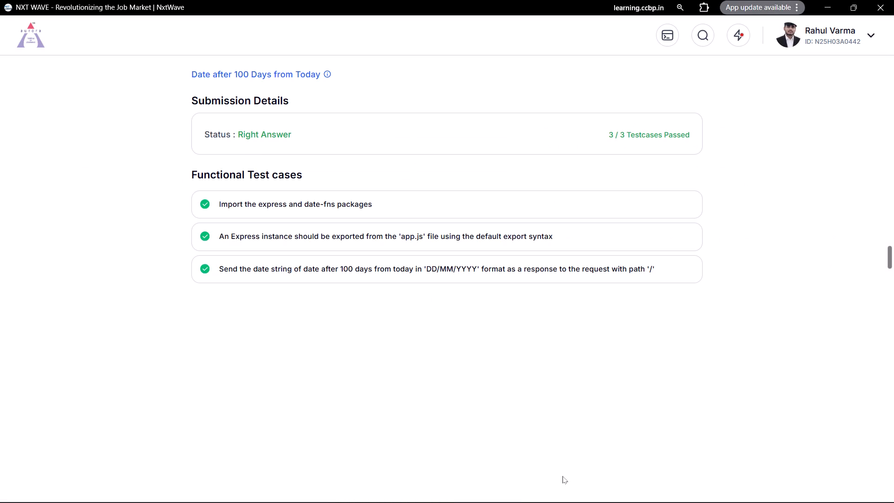
Capture a screenshot of the whole submission details page below the window's title bar.
key("shift+super+s")
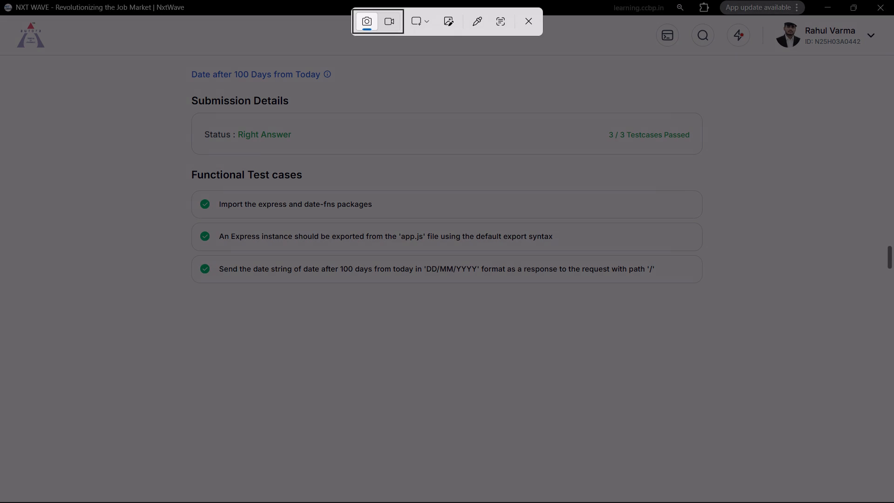
left_click_drag(0, 14, 893, 502)
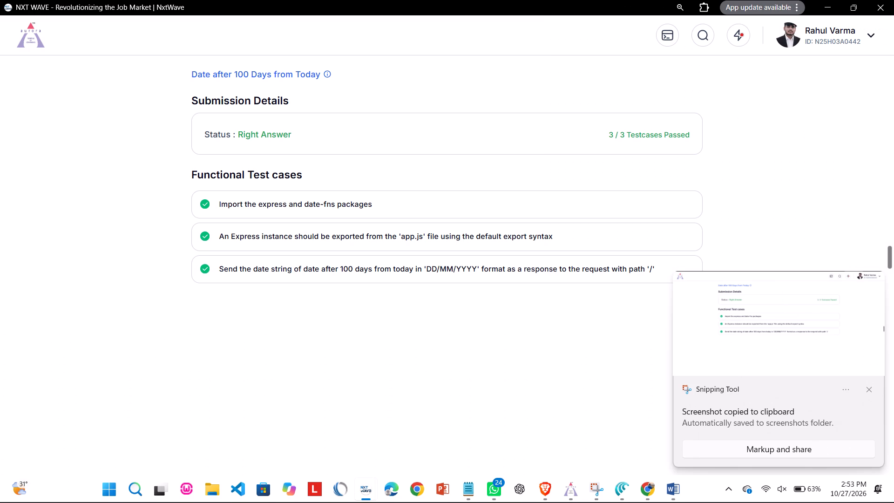
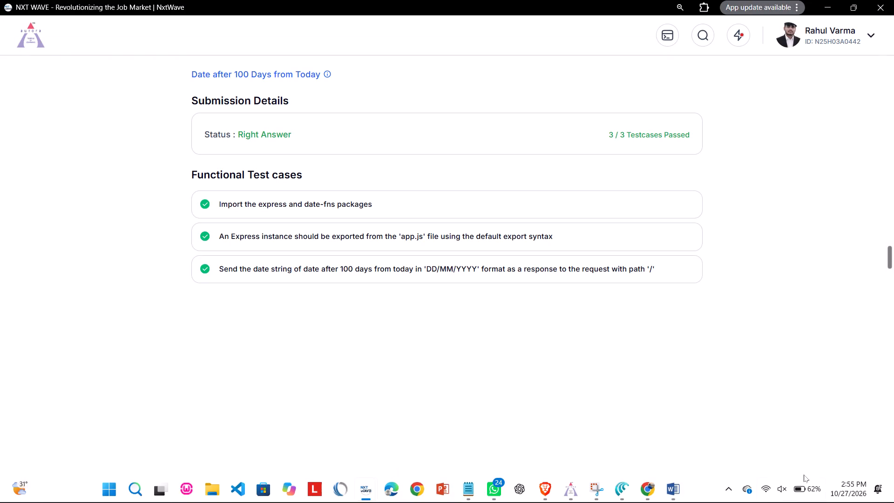
Switch to ADBMS_LAB_10.docx in Word and paste the captured submission details screenshot on the empty line below the large title.
left_click(821, 0)
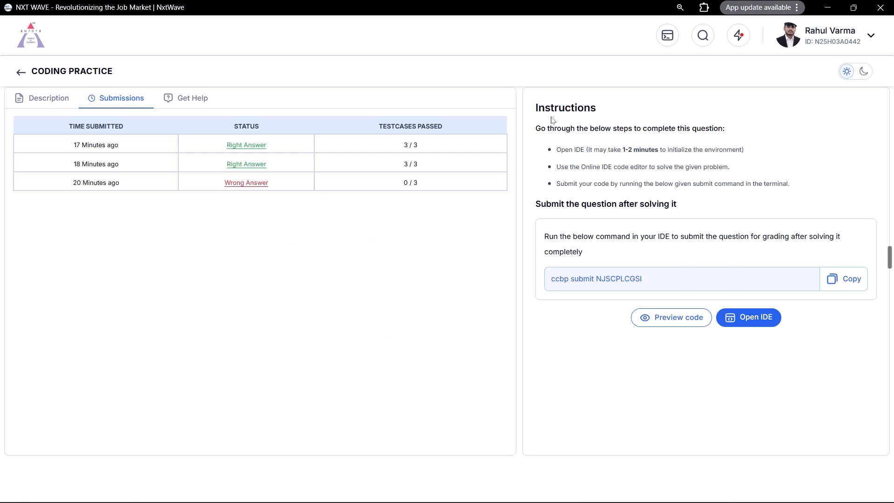
left_click(816, 0)
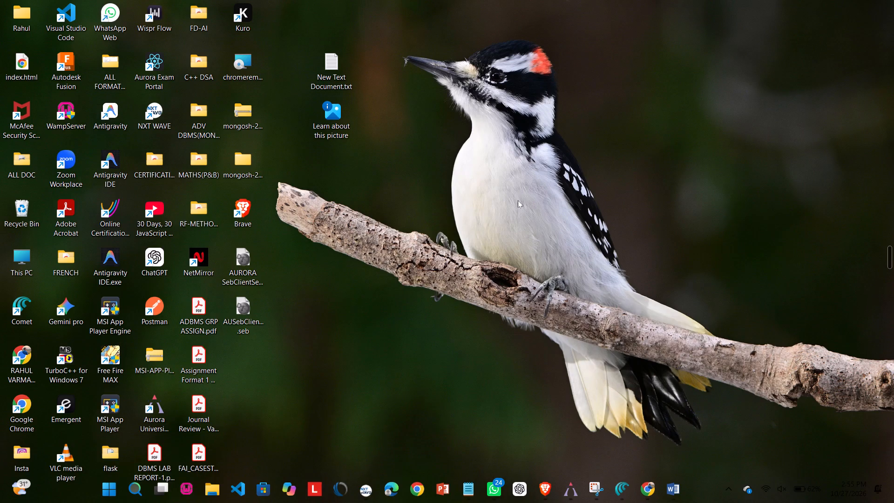
left_click(669, 447)
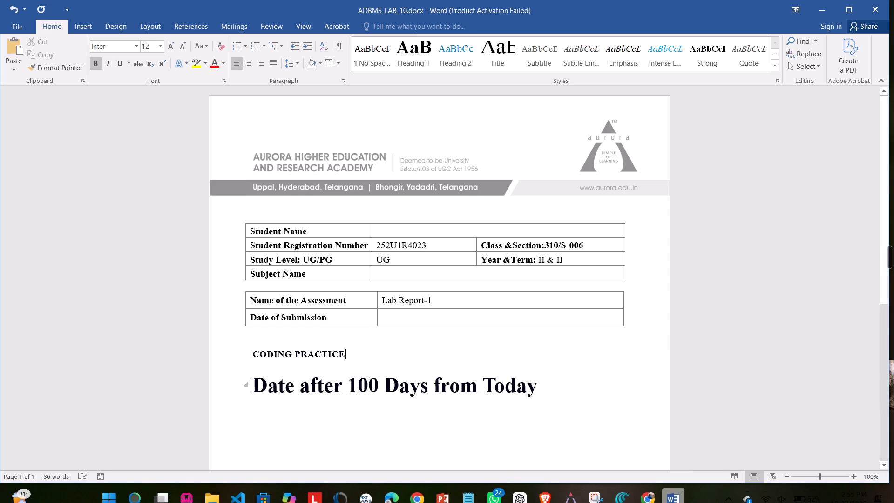
scroll(438, 389, "down", 1)
left_click(280, 219)
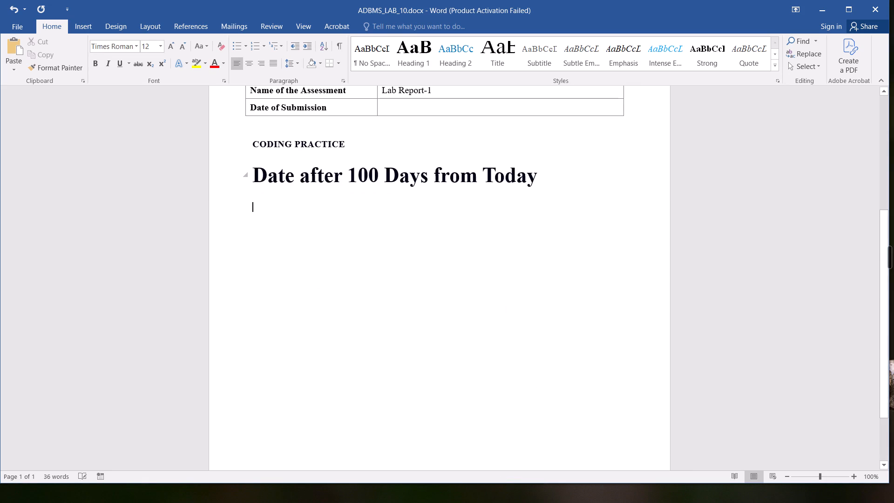
left_click(280, 219)
right_click(280, 219)
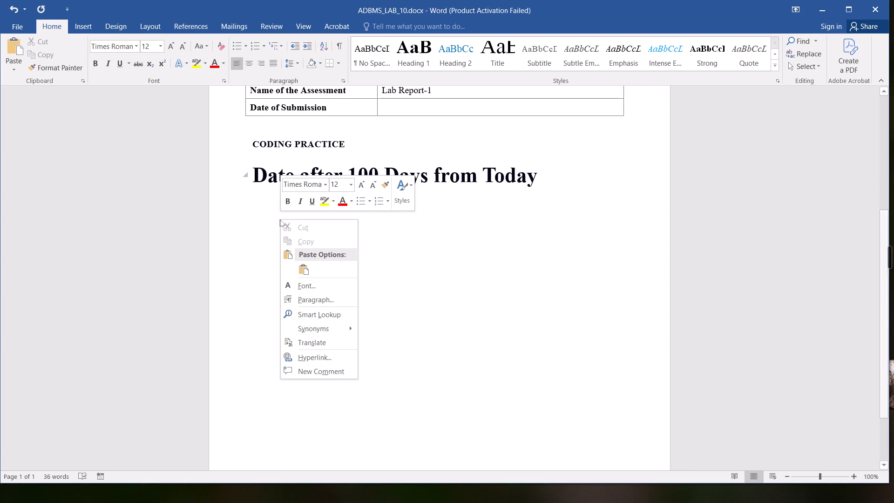
left_click(302, 261)
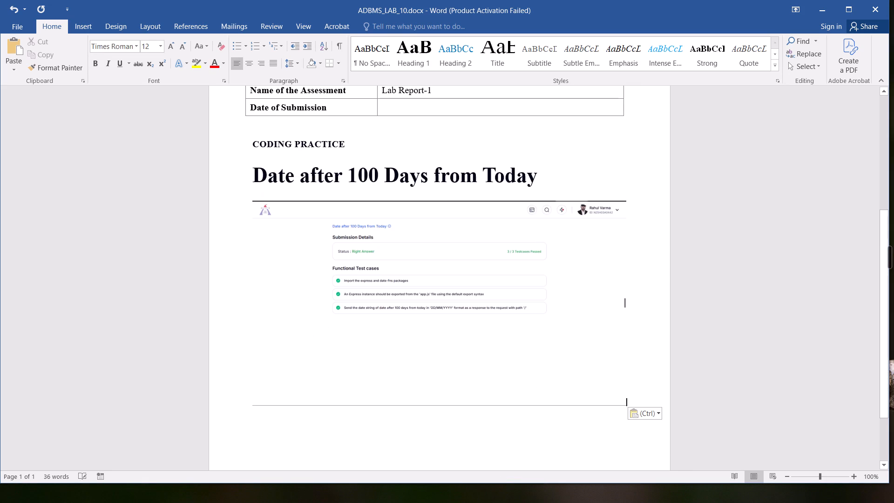
Shrink the pasted submission details screenshot slightly, keeping its proportions, so it is narrower than the text area.
left_click(338, 273)
left_click_drag(251, 201, 299, 226)
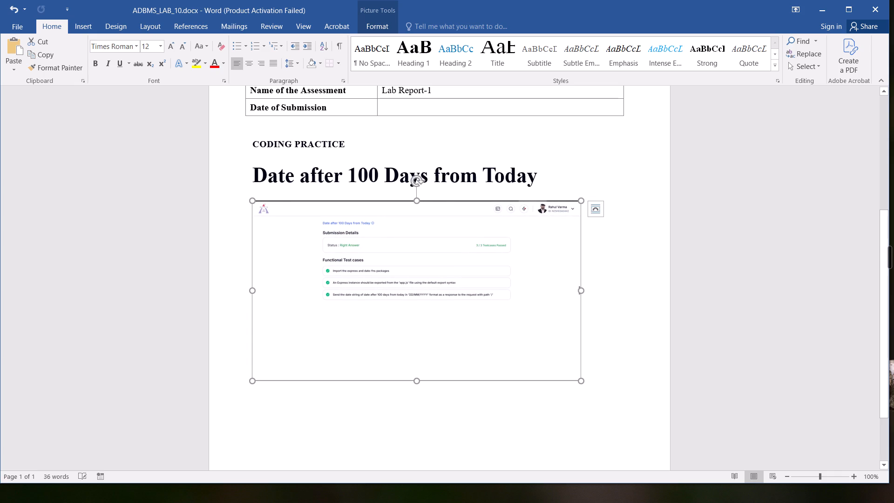
left_click(406, 408)
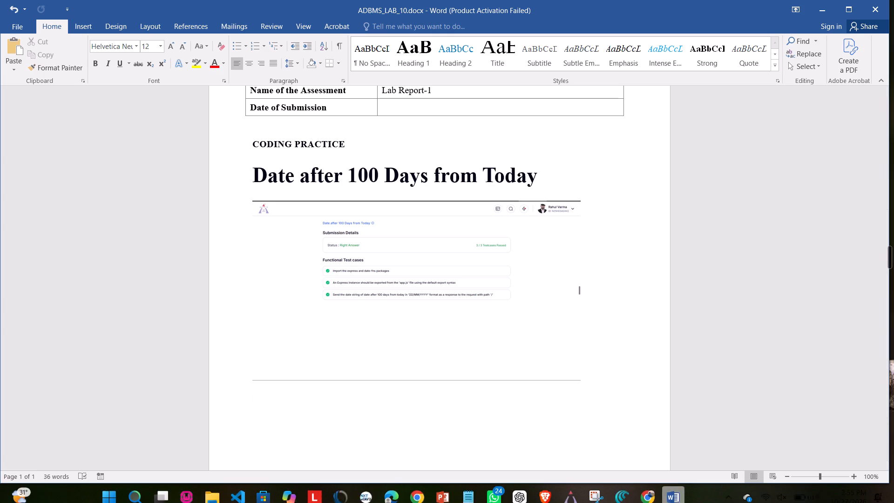
Copy "PROBLEM 1 CODING .png" and "PROBLEM 1 SC CODING .png" from the Downloads folder and paste both below the submission screenshot in Word.
left_click(218, 489)
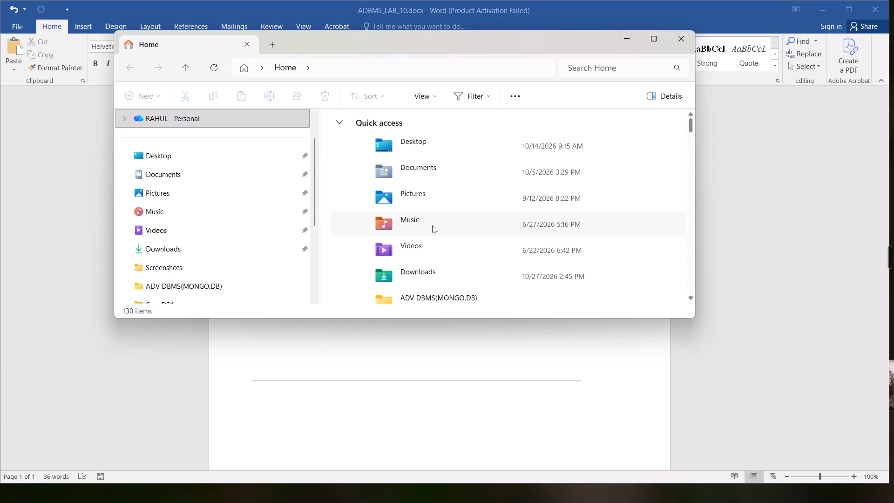
scroll(432, 225, "down", 3)
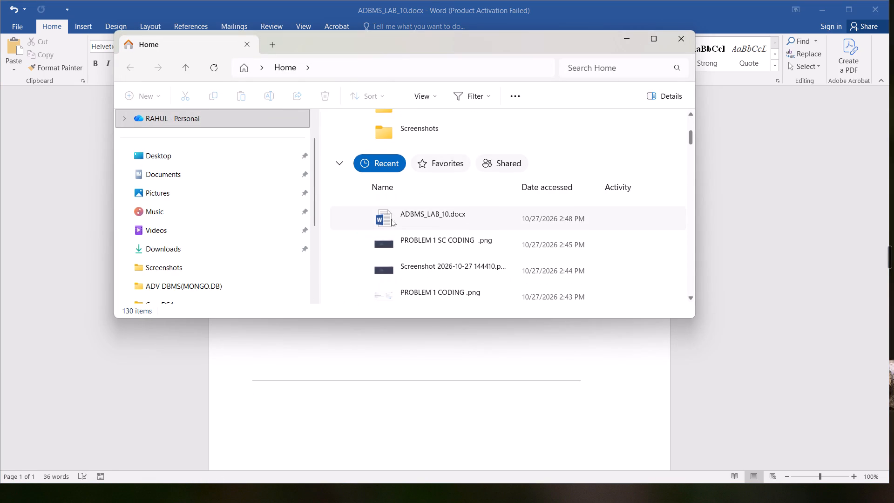
left_click(211, 249)
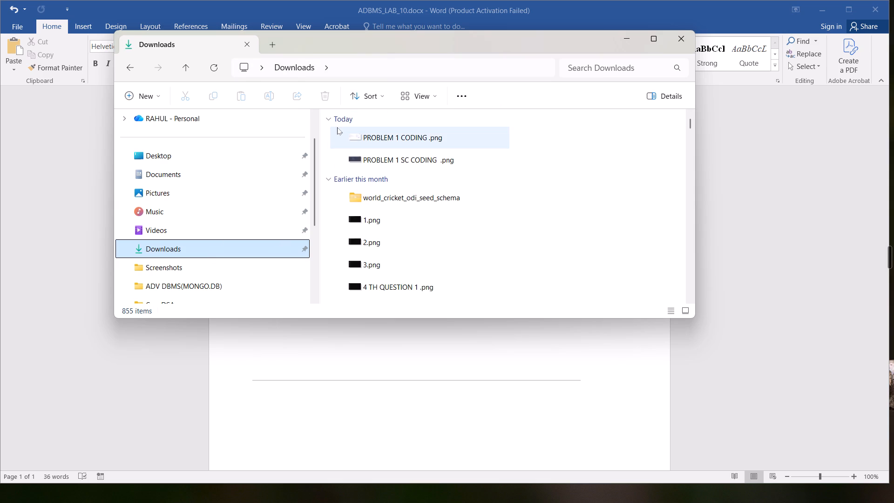
left_click_drag(337, 127, 472, 166)
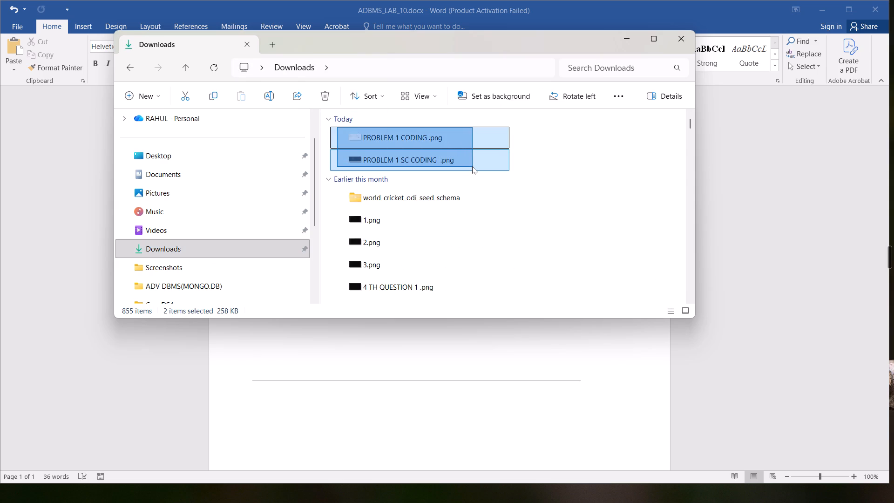
key("ctrl+c")
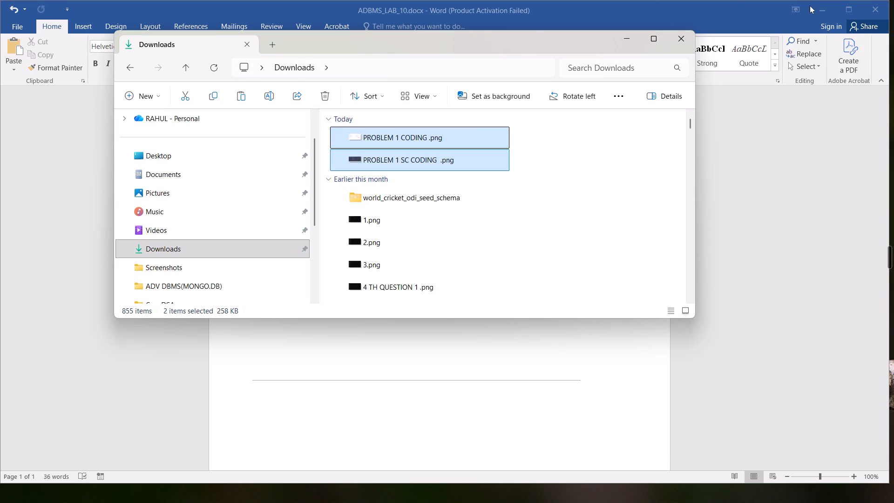
left_click(631, 41)
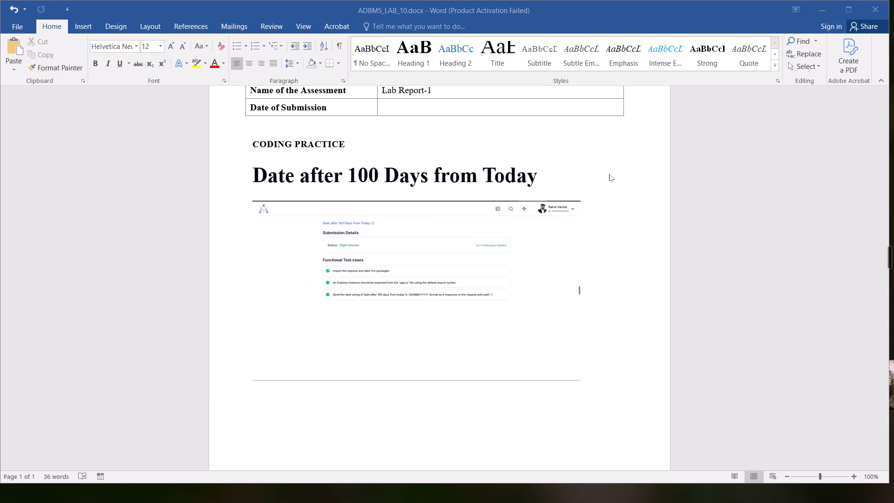
left_click(585, 293)
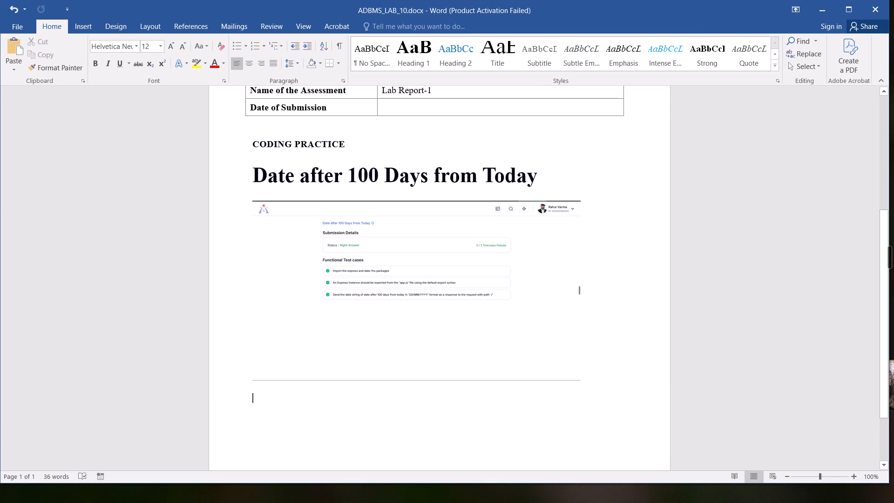
key("ctrl+v")
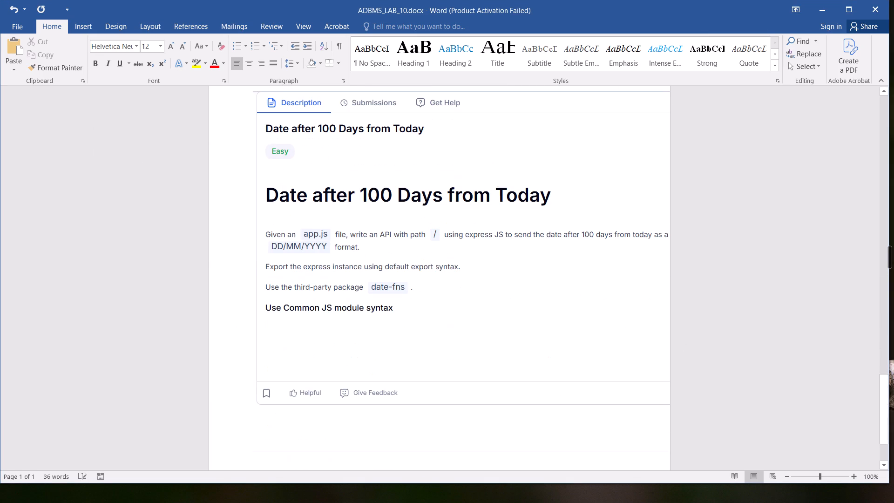
Shrink the pasted app.js code preview screenshot proportionally until its full width fits on the page.
left_click(421, 281)
scroll(421, 281, "up", 6)
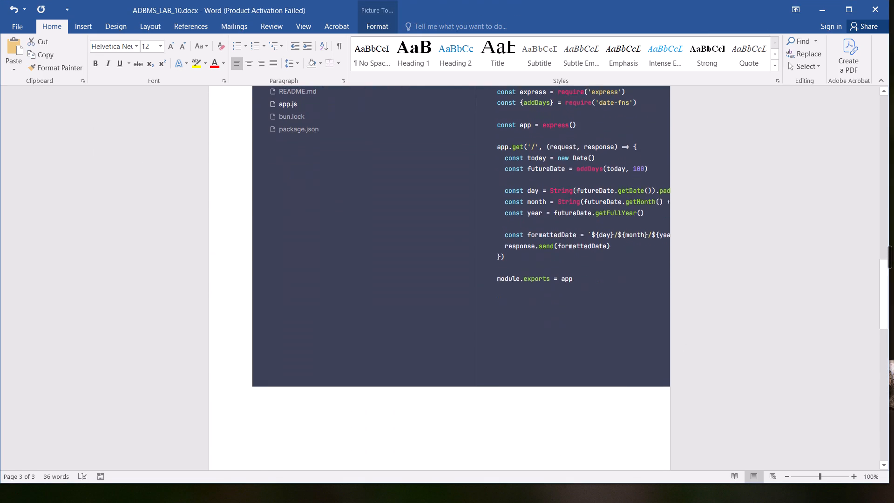
scroll(421, 281, "up", 1)
left_click(328, 335)
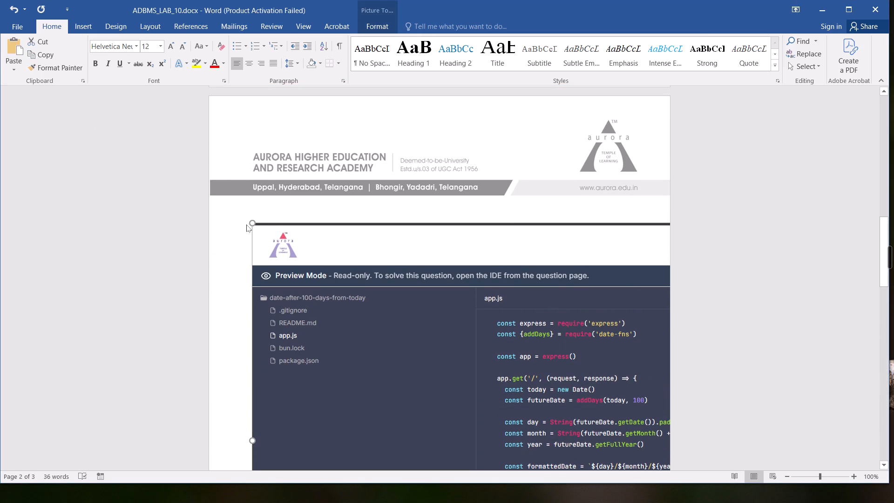
left_click_drag(251, 221, 536, 457)
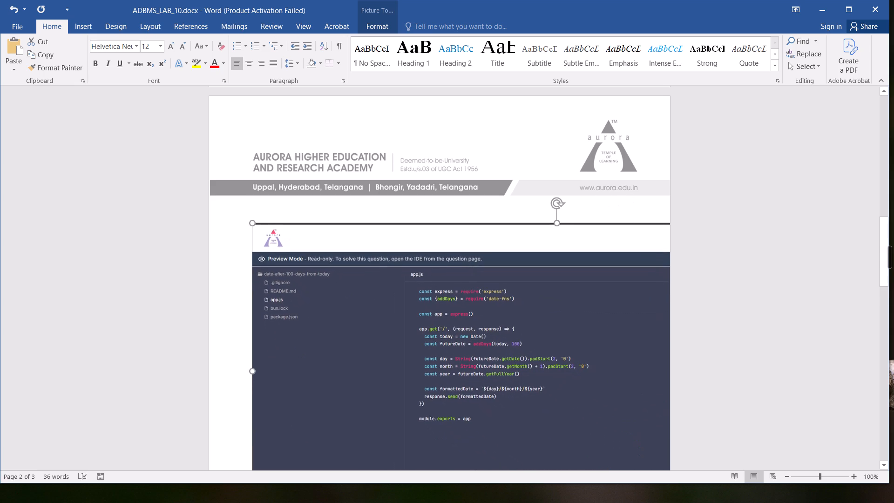
left_click_drag(252, 222, 386, 291)
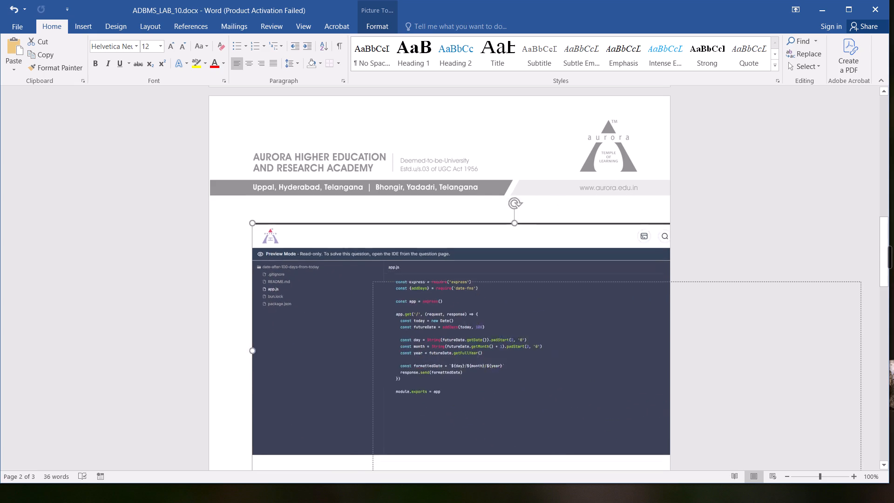
left_click_drag(386, 291, 533, 331)
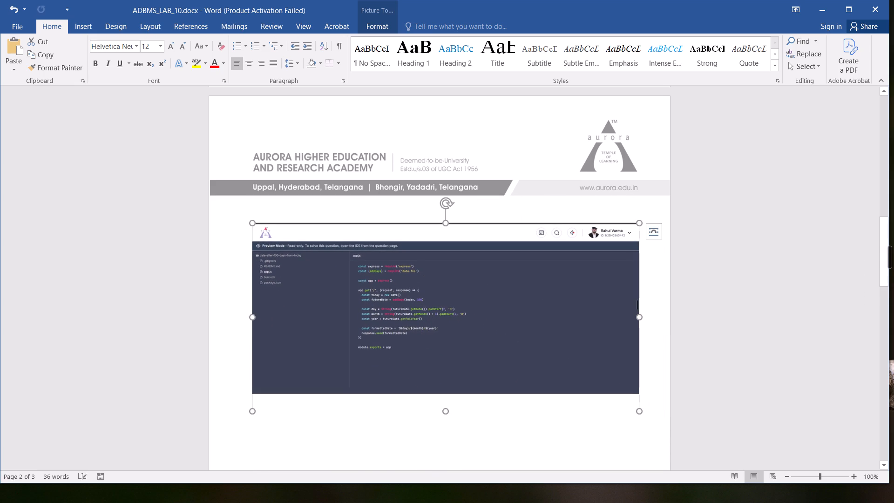
Shrink the pasted problem description screenshot proportionally until its full width fits on the page below the code screenshot.
scroll(404, 293, "down", 2)
left_click(325, 298)
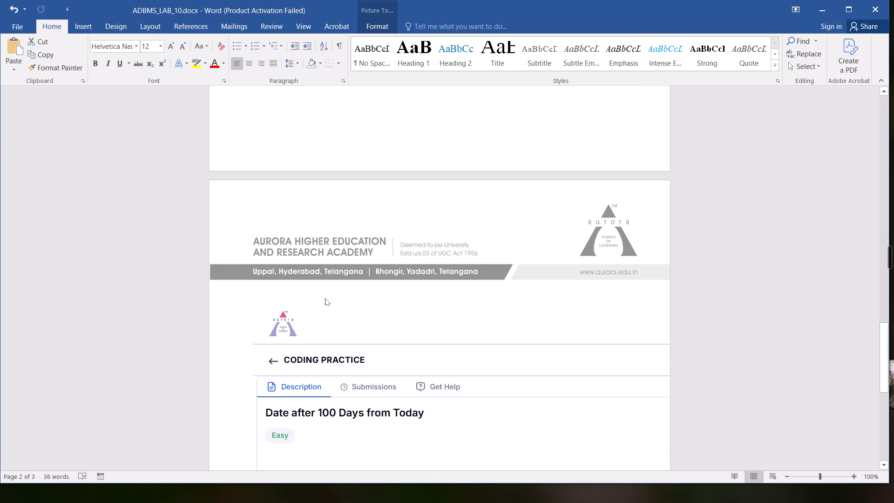
left_click(333, 387)
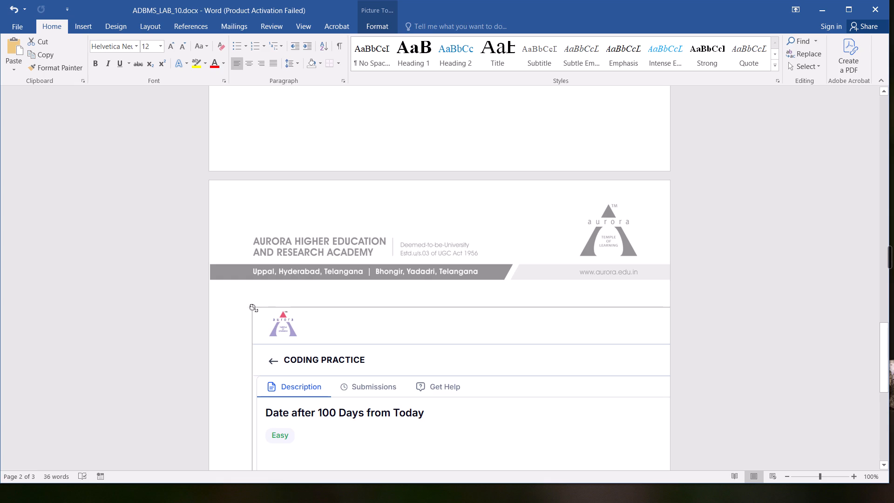
left_click_drag(253, 305, 419, 391)
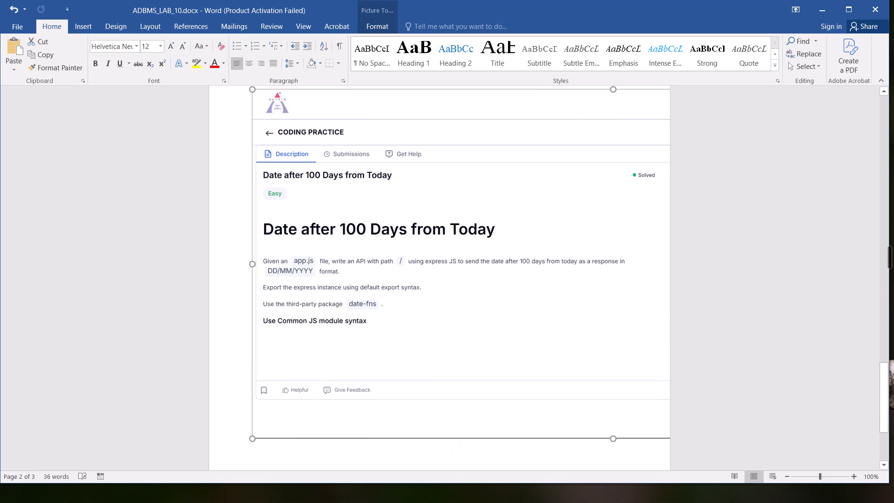
scroll(342, 273, "up", 1)
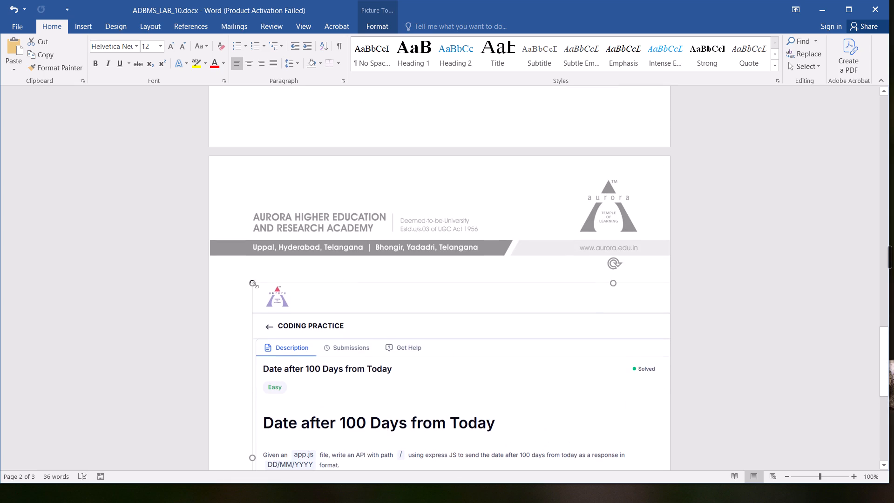
left_click_drag(255, 282, 466, 353)
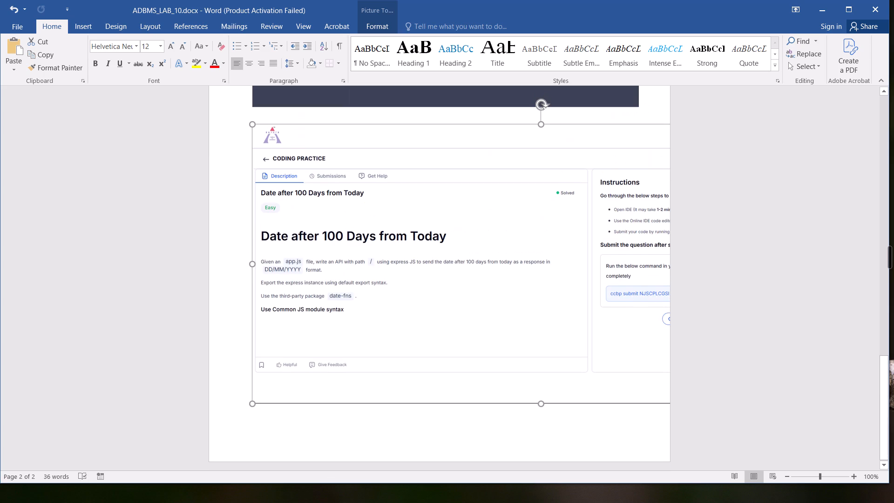
left_click(425, 271)
left_click_drag(250, 124, 277, 140)
left_click_drag(277, 140, 487, 208)
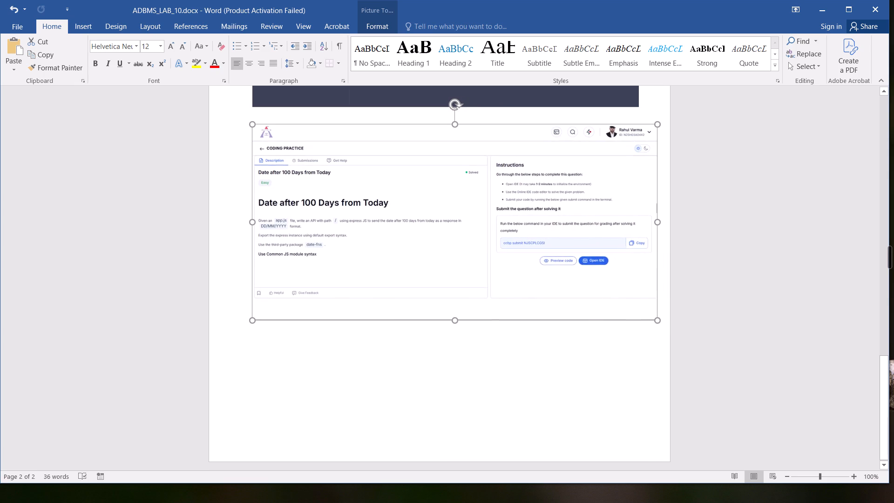
left_click_drag(487, 208, 487, 211)
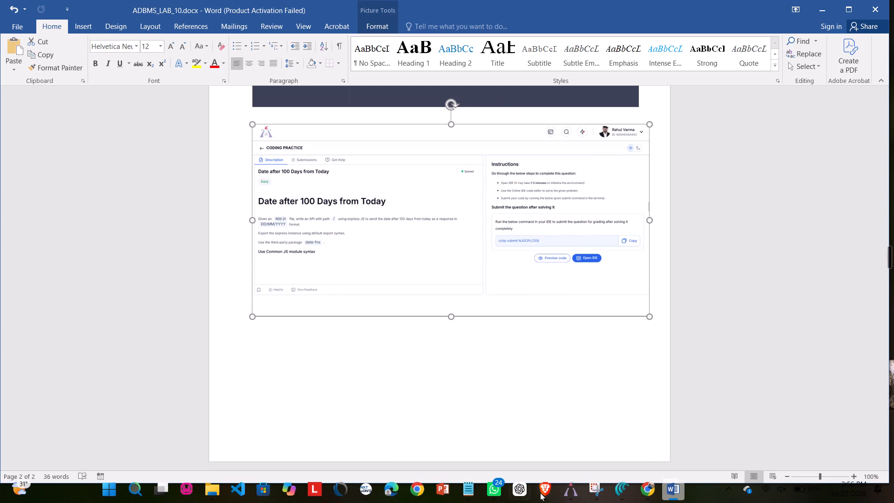
Switch to Chrome, return from the solved problem to the Coding Practice question list, and open the "Today's Date" question.
left_click(644, 439)
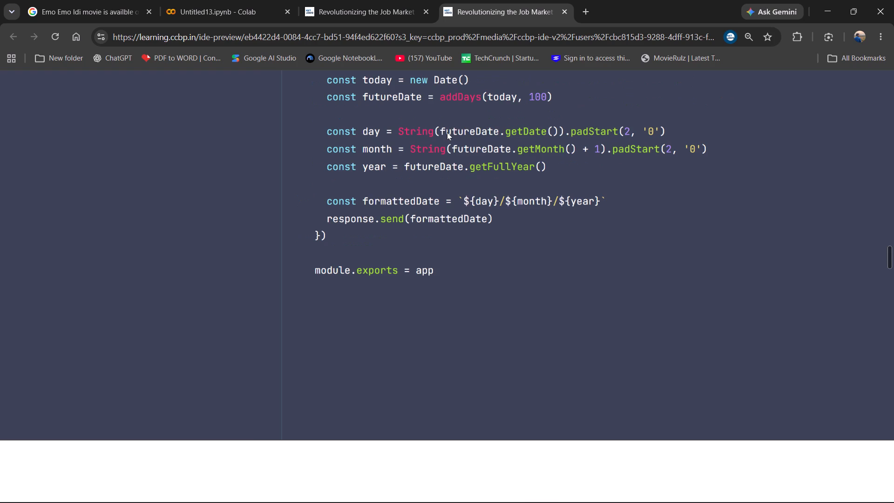
scroll(447, 132, "up", 1)
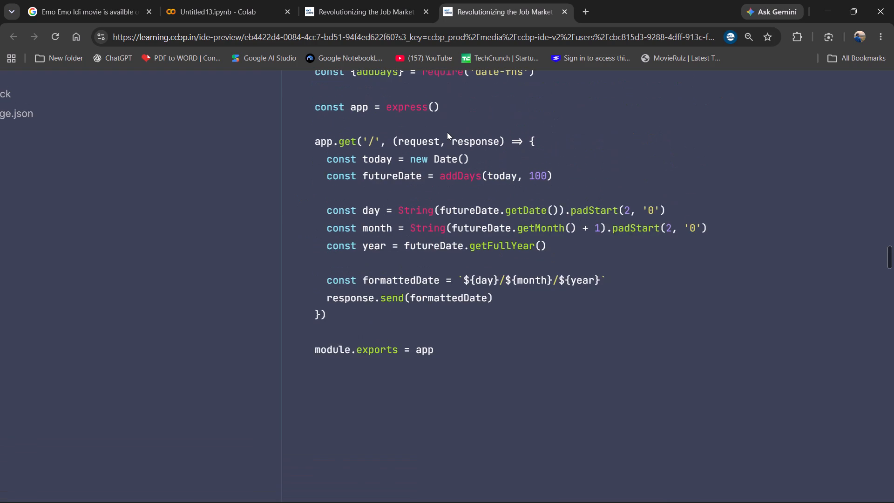
scroll(447, 132, "up", 2)
left_click(404, 0)
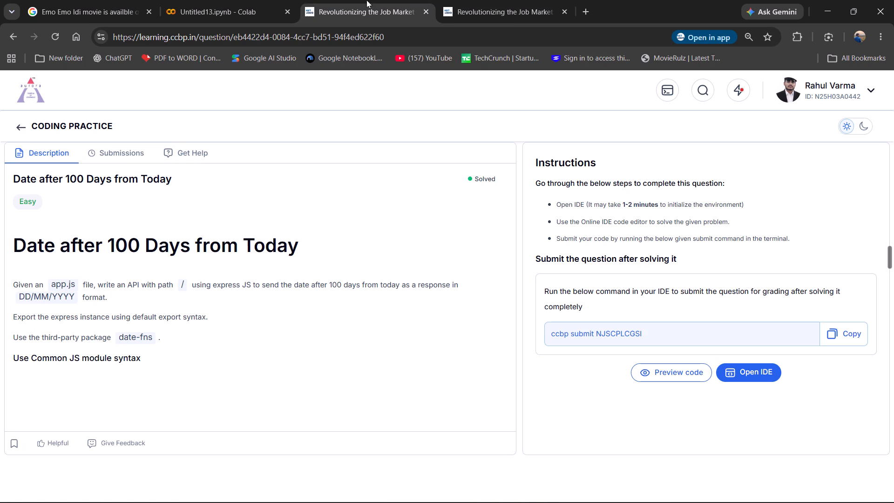
left_click(19, 129)
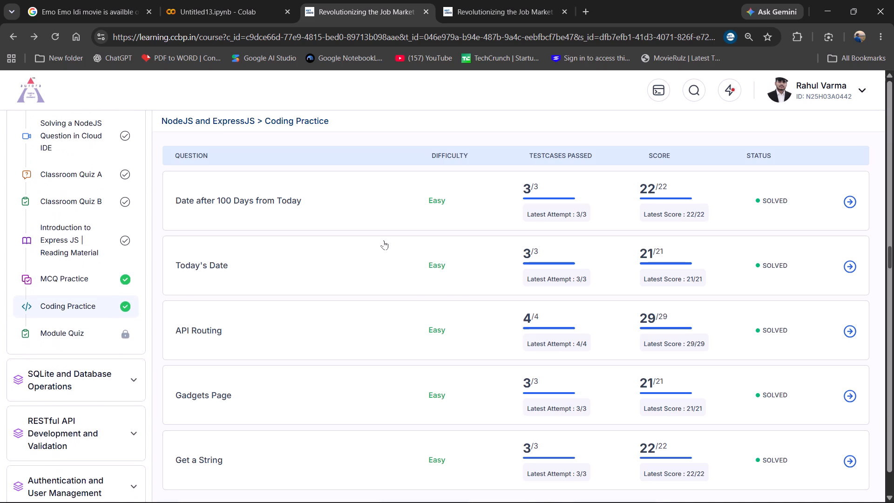
left_click(413, 286)
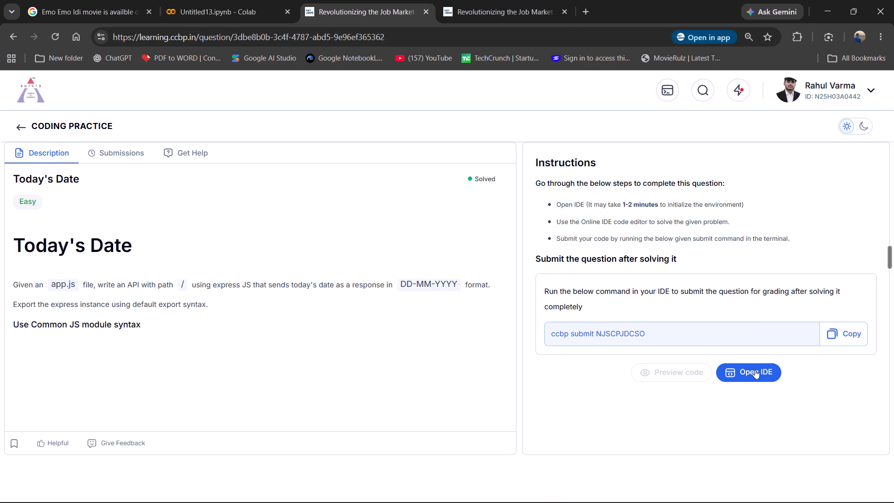
scroll(665, 177, "up", 5)
Open the IDE for the "Today's Date" question, close the extra browser tab, and open and save app.js from coding-practice-3e.
left_click(748, 376)
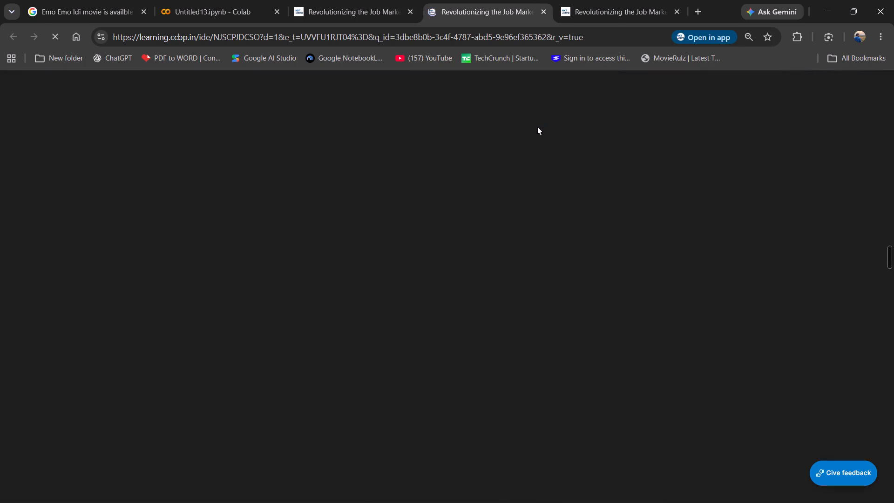
left_click(677, 11)
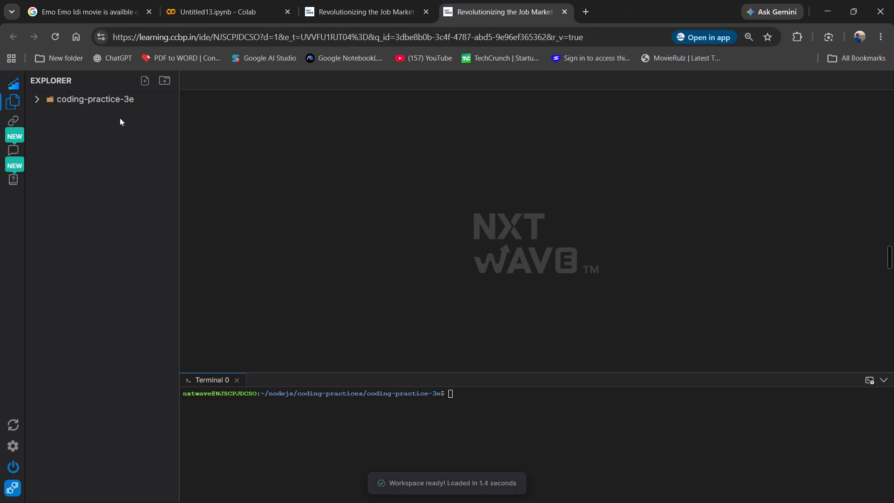
left_click(105, 99)
left_click(101, 163)
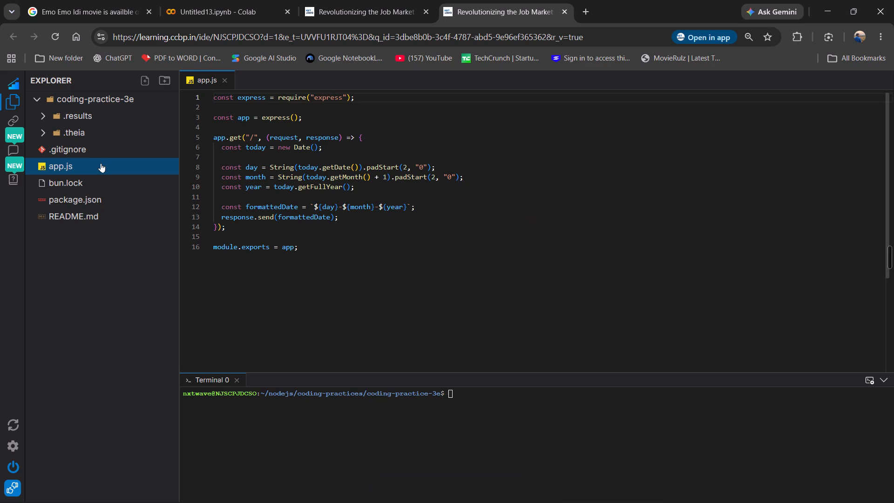
key("ctrl+s")
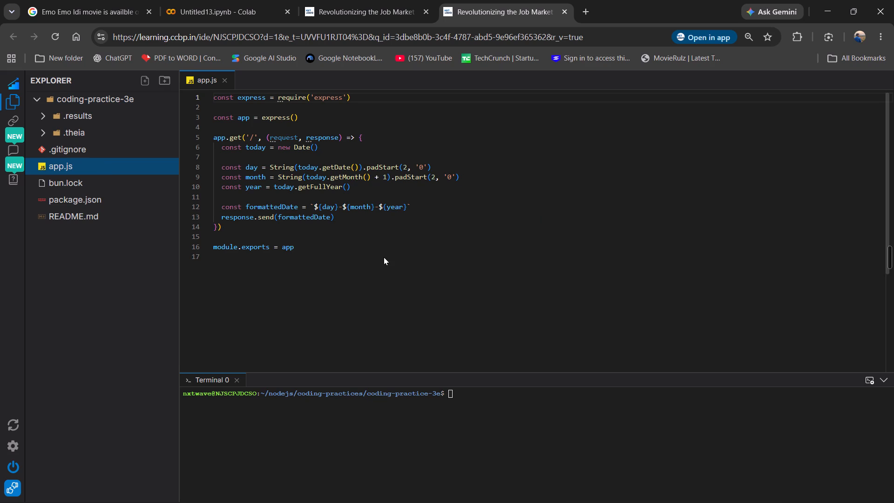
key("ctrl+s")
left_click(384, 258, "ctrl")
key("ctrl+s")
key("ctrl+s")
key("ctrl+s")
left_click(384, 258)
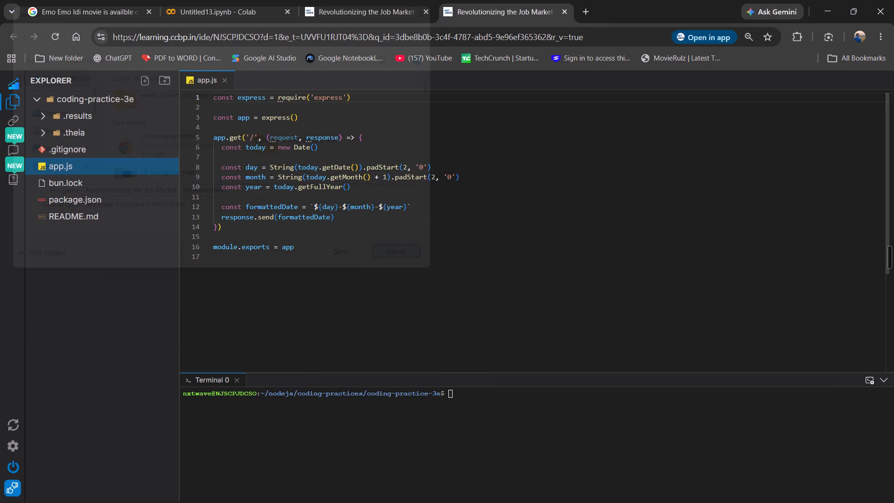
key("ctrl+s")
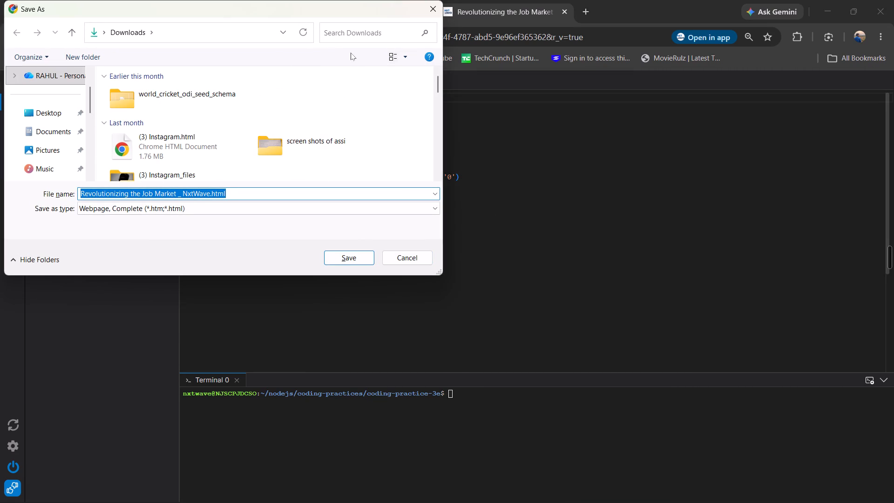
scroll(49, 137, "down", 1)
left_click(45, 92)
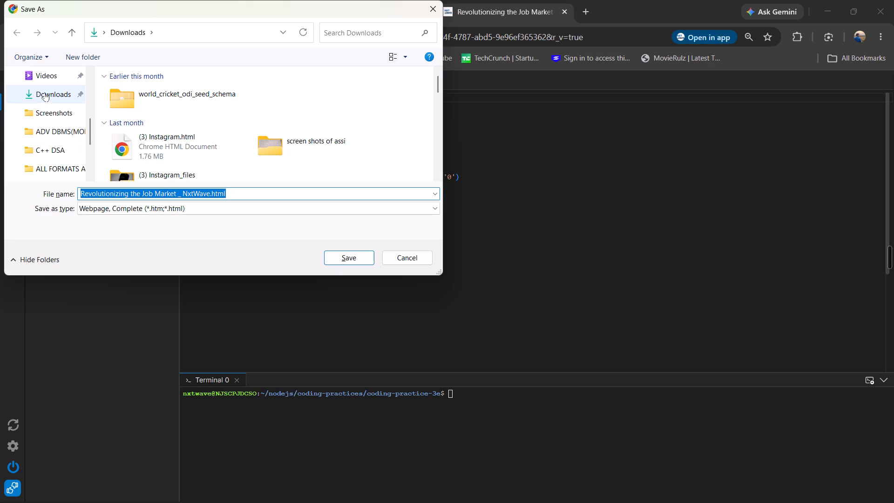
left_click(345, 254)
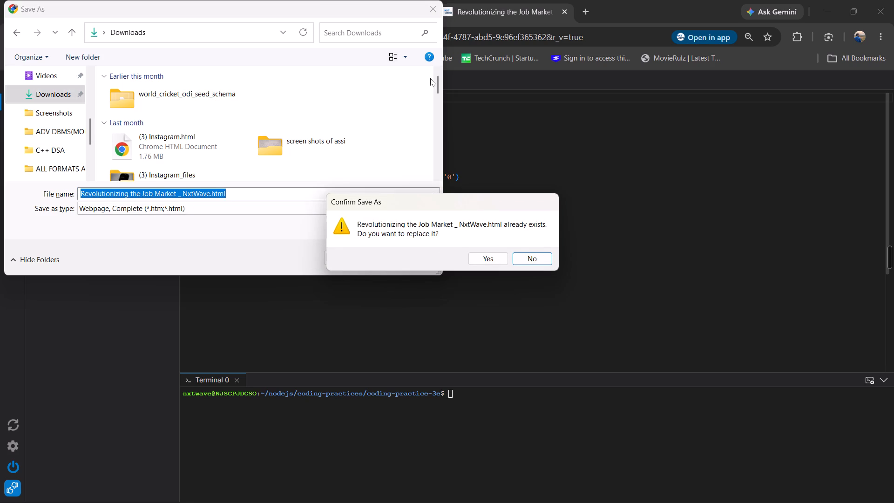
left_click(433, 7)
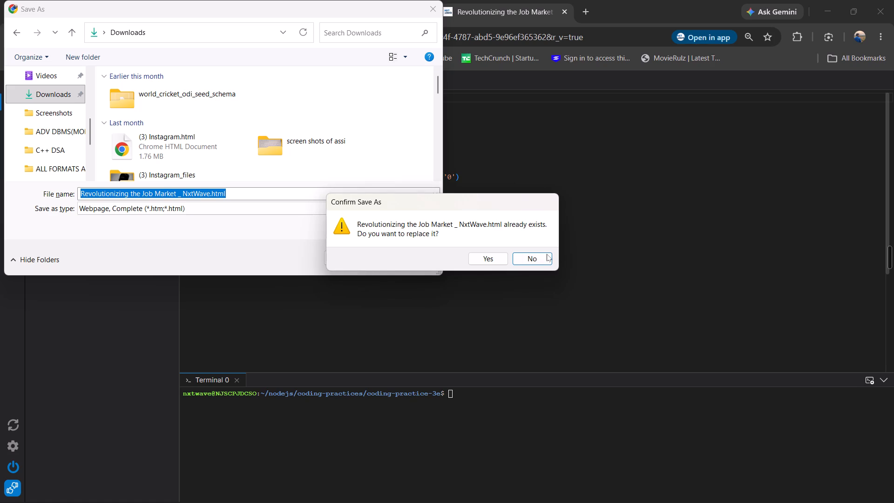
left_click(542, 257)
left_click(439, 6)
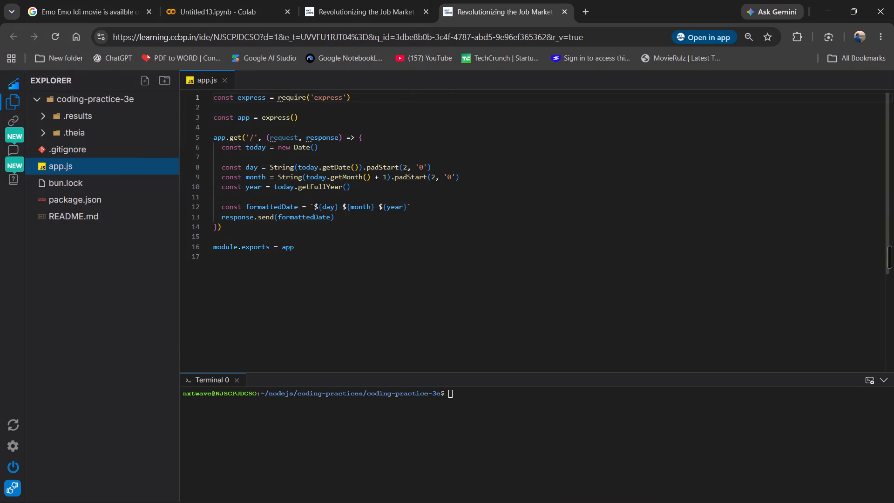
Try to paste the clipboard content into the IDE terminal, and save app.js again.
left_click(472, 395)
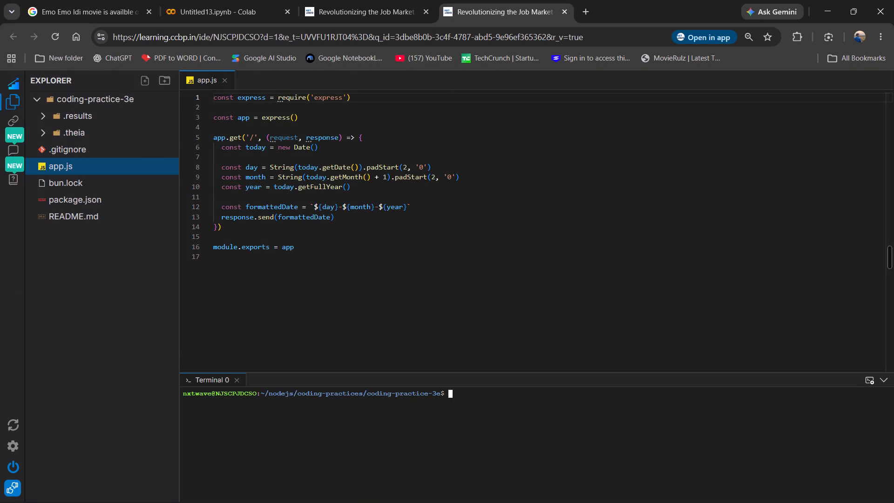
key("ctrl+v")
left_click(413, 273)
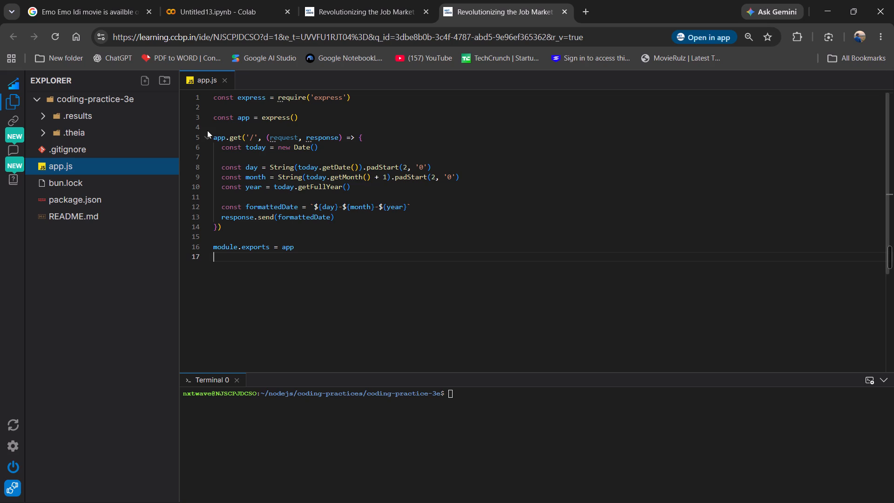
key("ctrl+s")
Return to the "Today's Date" question page and view its submission history.
left_click(359, 0)
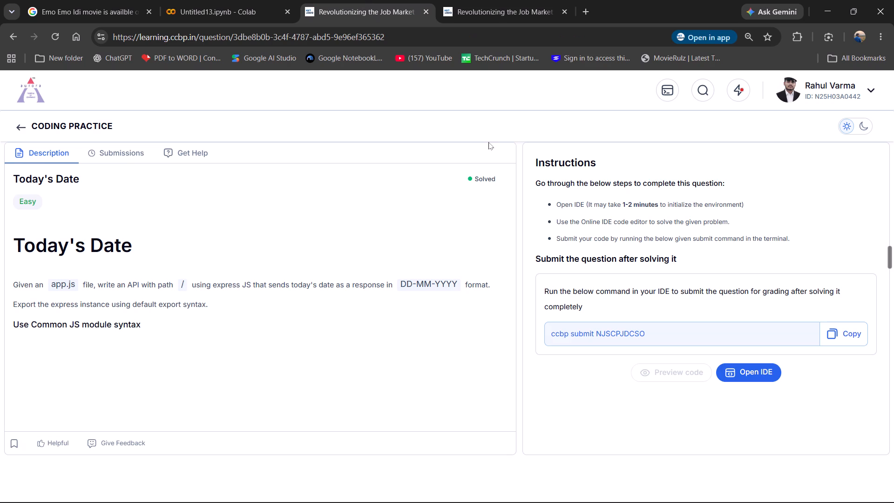
scroll(569, 285, "up", 6)
scroll(569, 285, "left", 4)
left_click(115, 150)
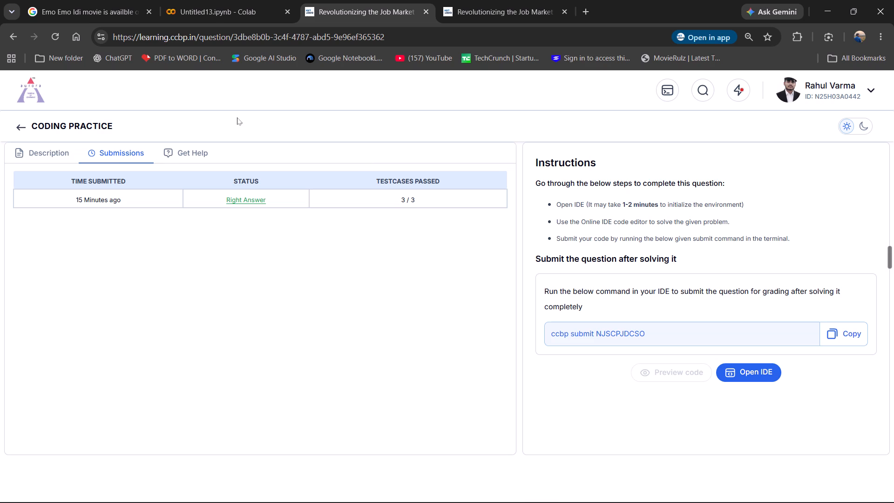
Go back to the Coding Practice question list and open the "API Routing" question.
left_click(20, 127)
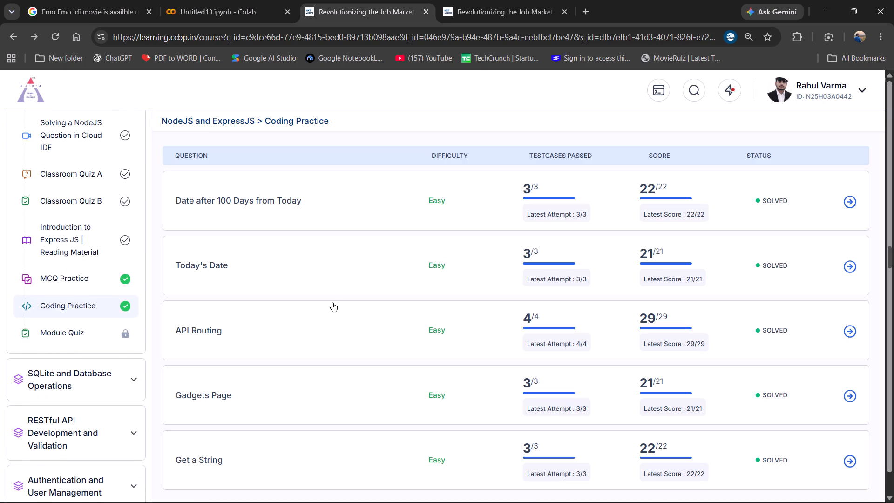
left_click(282, 332)
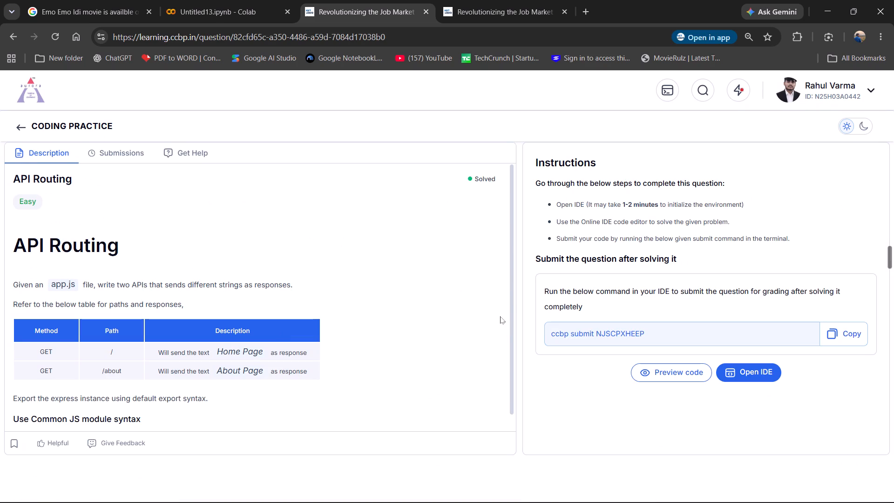
Capture a screenshot of the API Routing question page below the browser's bookmarks bar, view it in Snipping Tool, and minimize that window.
key("shift+super+s")
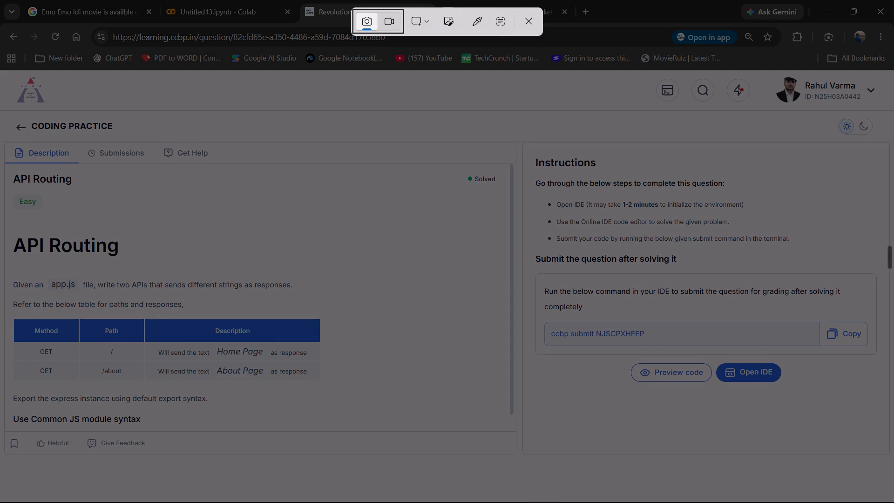
left_click_drag(0, 71, 893, 498)
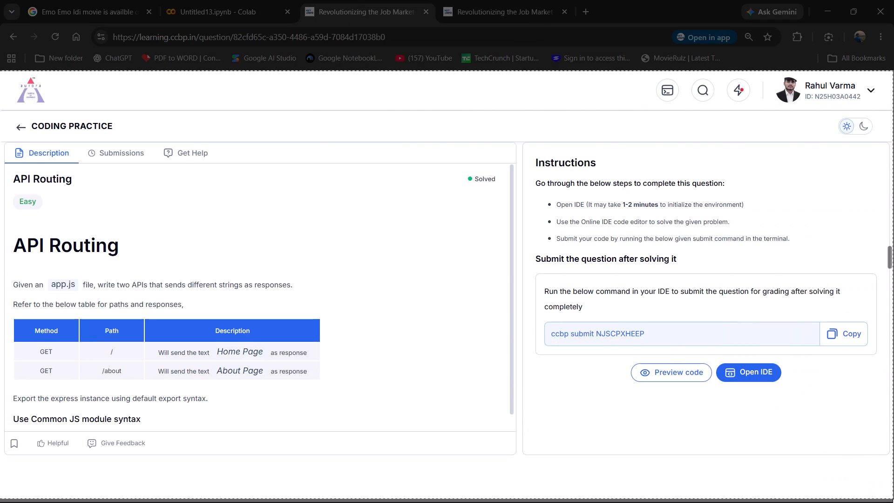
left_click_drag(893, 498, 887, 500)
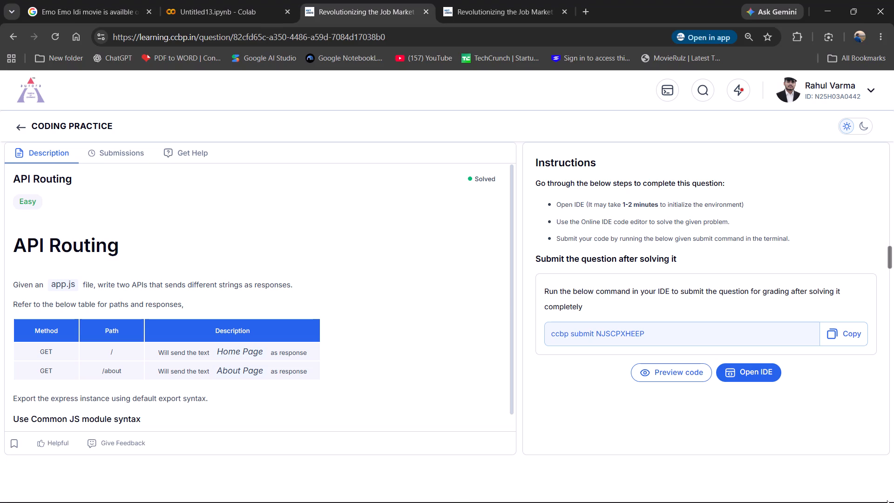
left_click(779, 377)
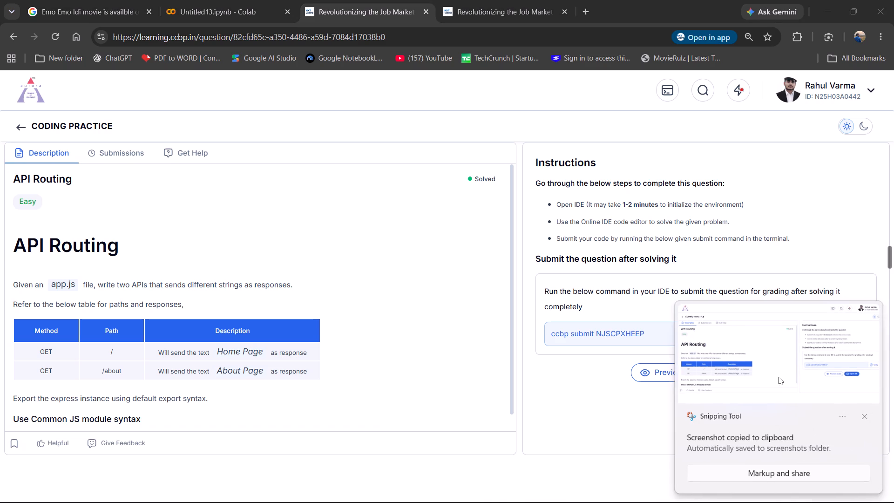
left_click(758, 89)
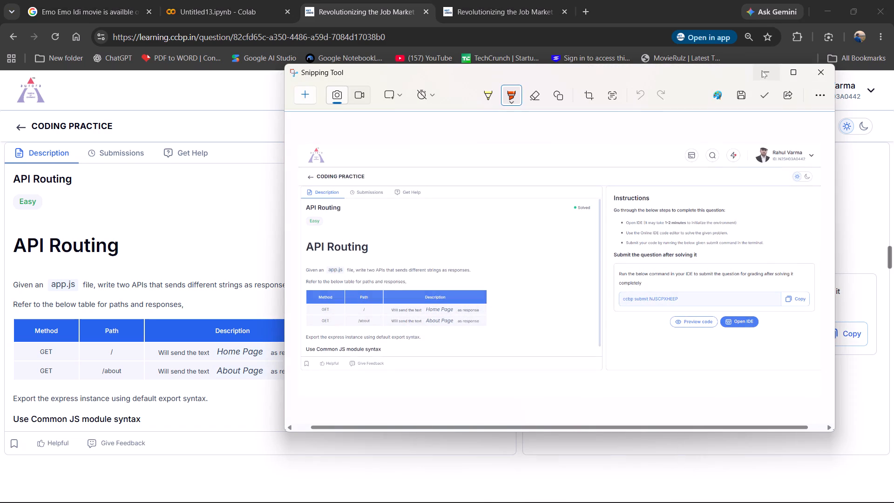
left_click(763, 69)
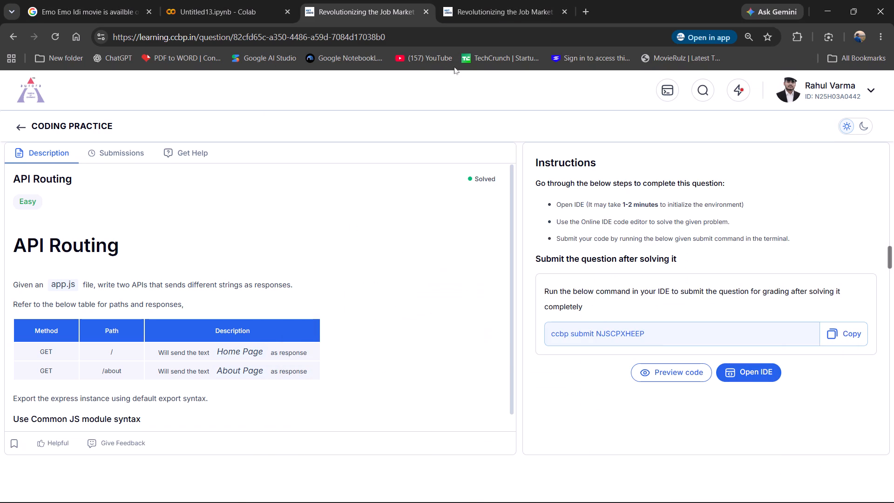
Check the IDE page with app.js, switch to ADBMS_LAB_10.docx in Word, and review the report's headings and inserted screenshots.
left_click(469, 0)
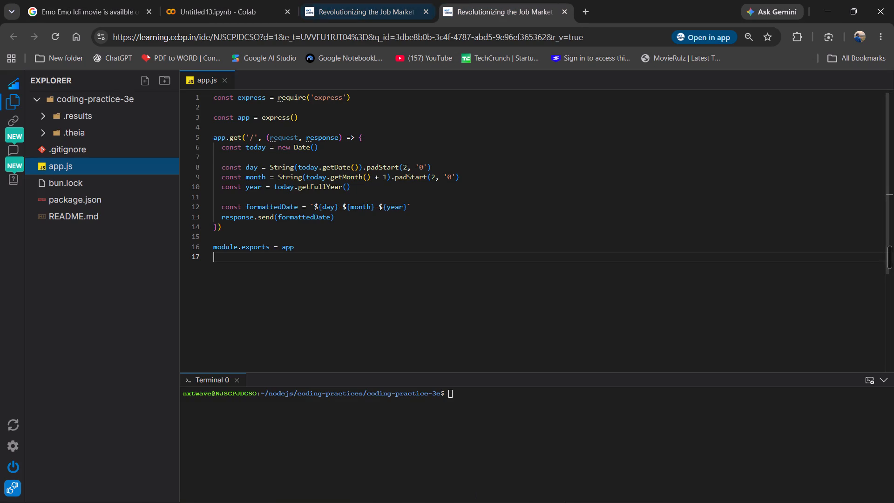
left_click(656, 449)
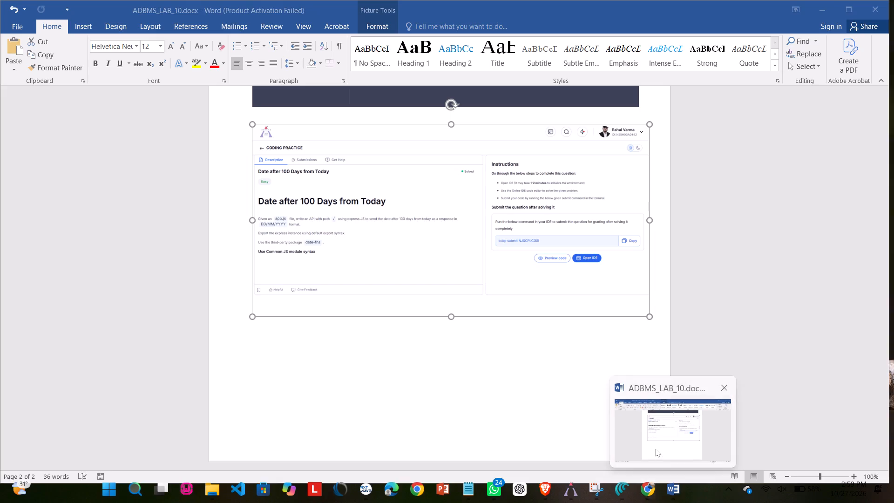
scroll(541, 251, "up", 4)
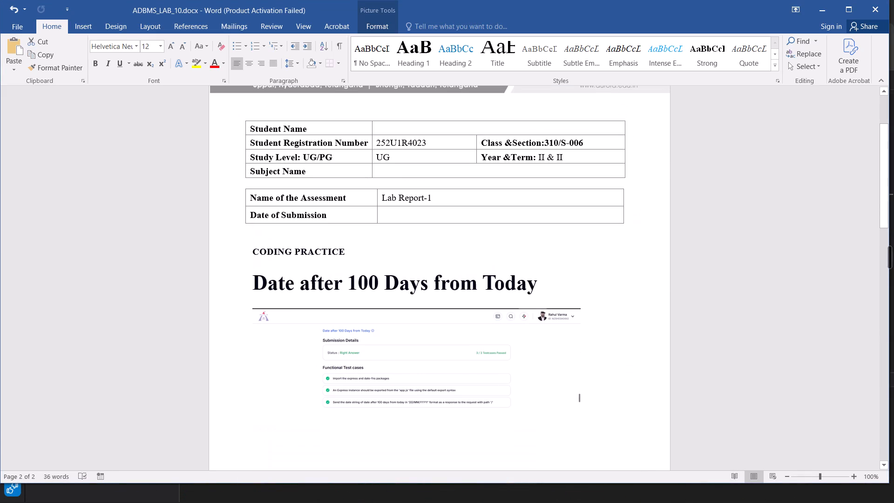
scroll(494, 336, "down", 3)
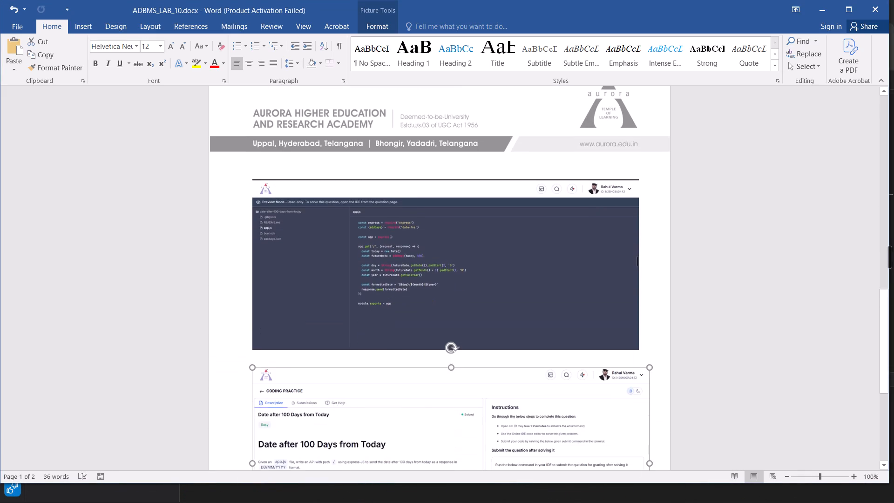
scroll(494, 336, "down", 1)
scroll(494, 336, "up", 4)
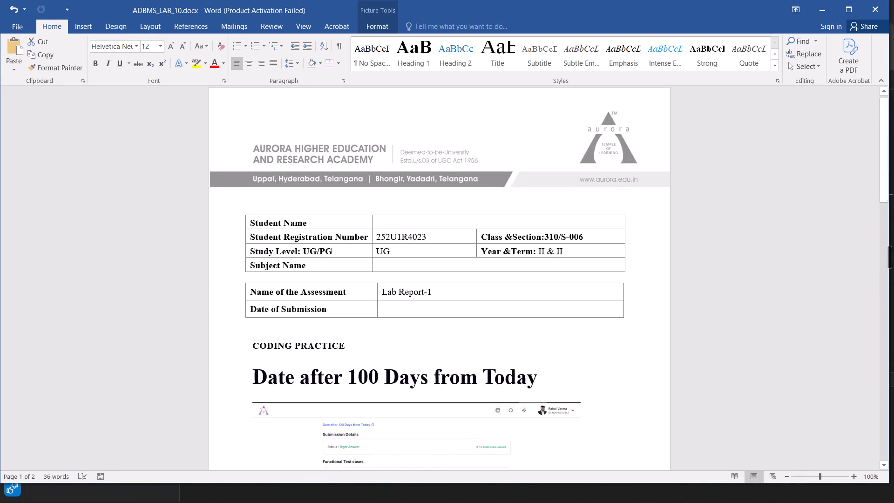
scroll(494, 336, "down", 5)
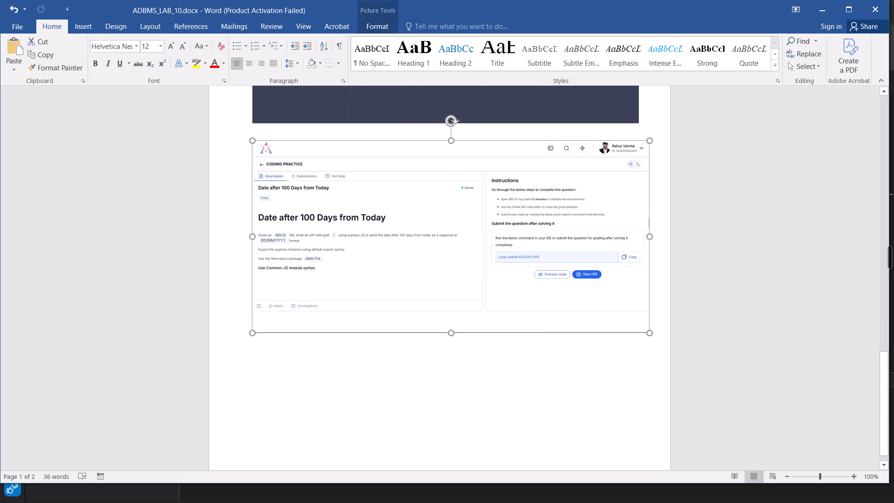
scroll(494, 336, "up", 2)
scroll(494, 336, "down", 2)
scroll(589, 209, "up", 6, "ctrl")
scroll(689, 108, "up", 2)
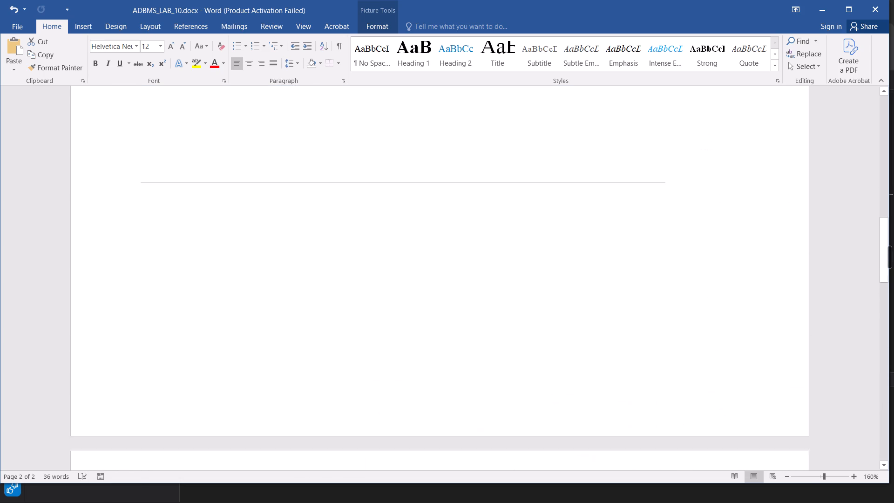
scroll(691, 20, "down", 1)
scroll(686, 224, "up", 1)
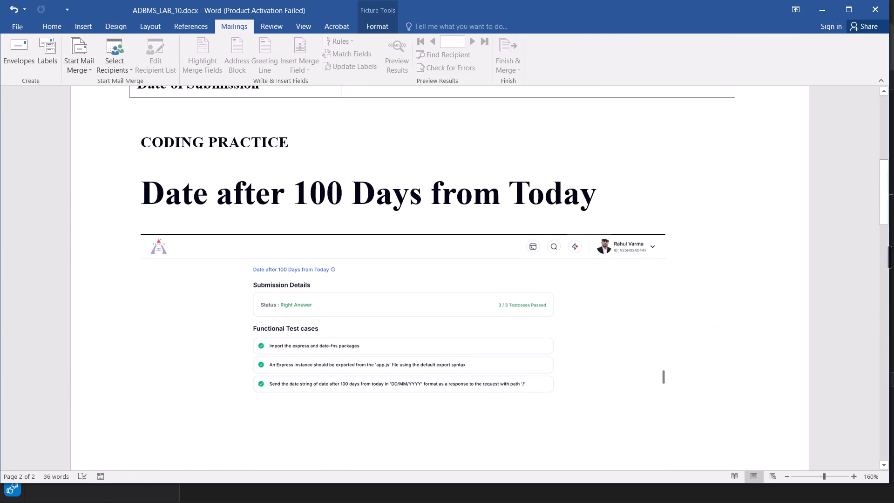
scroll(686, 224, "up", 1)
scroll(488, 304, "up", 10, "ctrl")
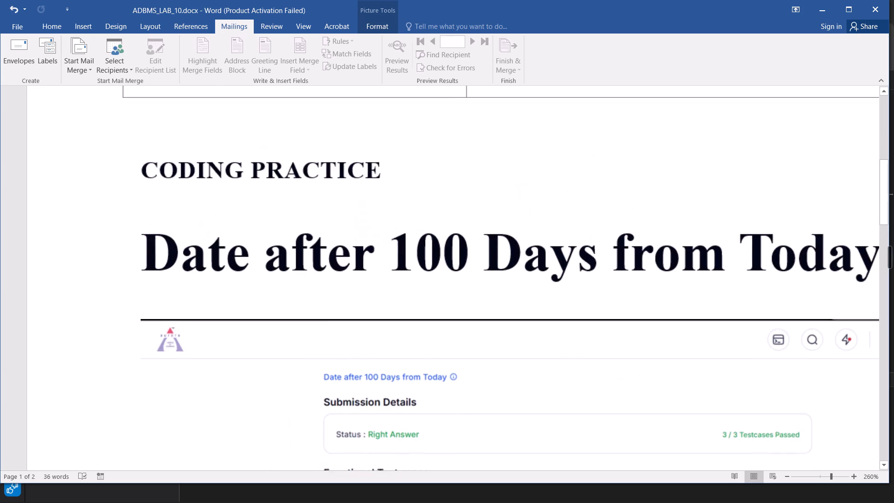
scroll(592, 331, "down", 3)
scroll(592, 331, "right", 1)
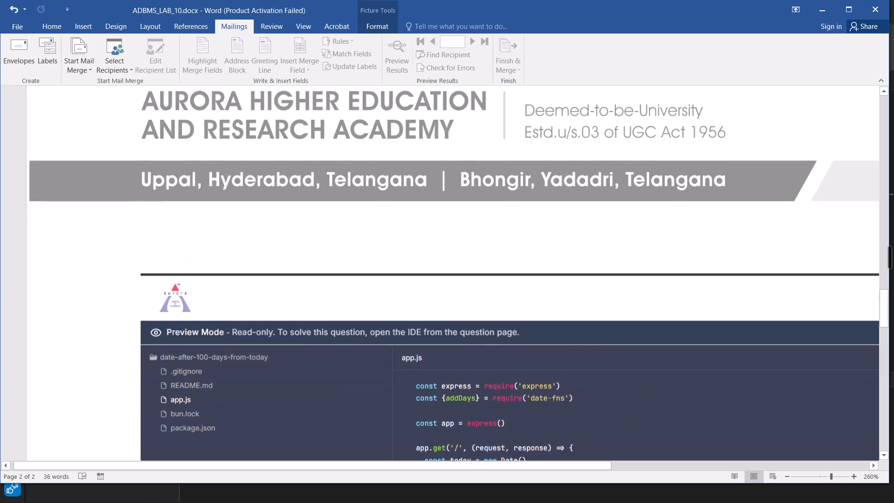
scroll(592, 331, "right", 1)
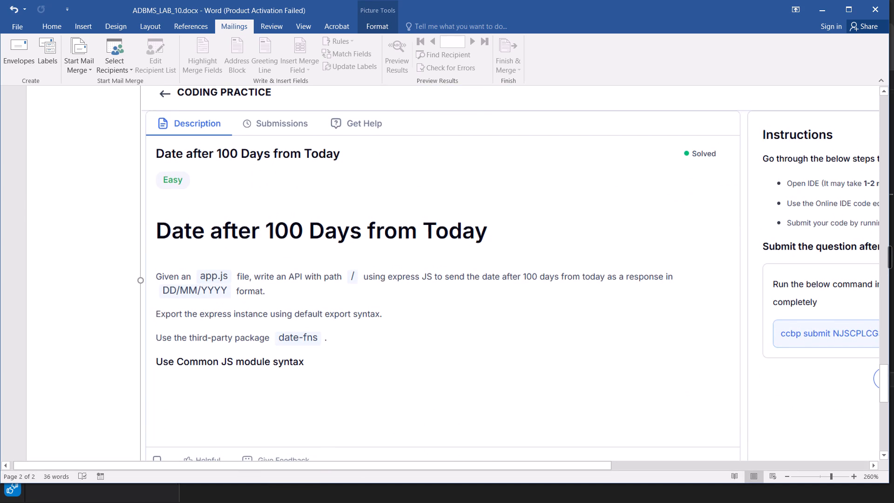
scroll(478, 294, "down", 7, "ctrl")
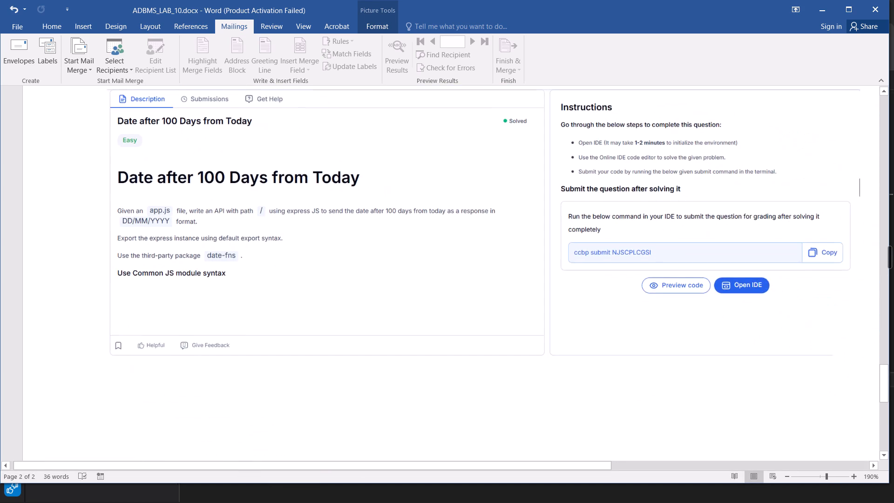
scroll(478, 294, "down", 1, "ctrl")
scroll(478, 294, "up", 2)
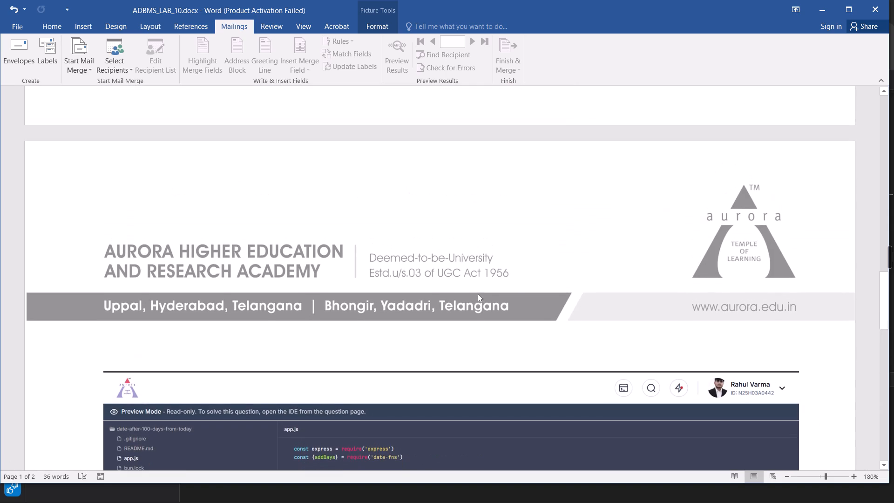
scroll(478, 294, "down", 3, "ctrl")
scroll(478, 294, "up", 1)
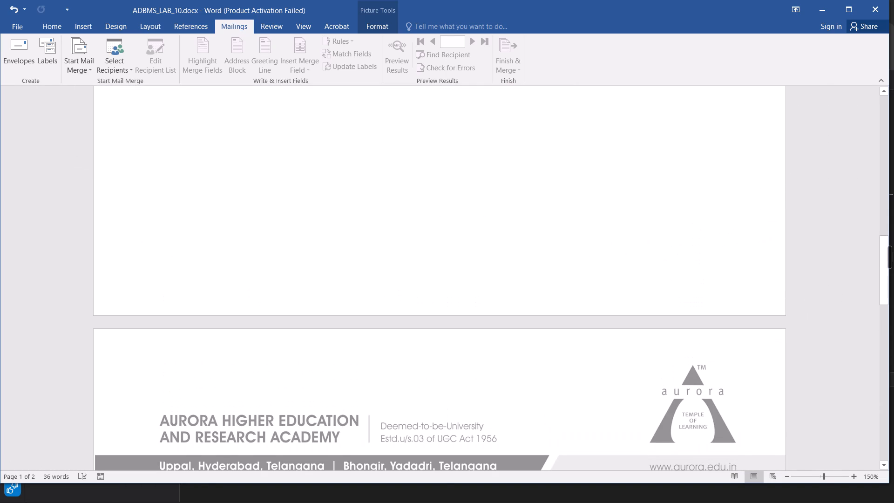
scroll(478, 294, "up", 2)
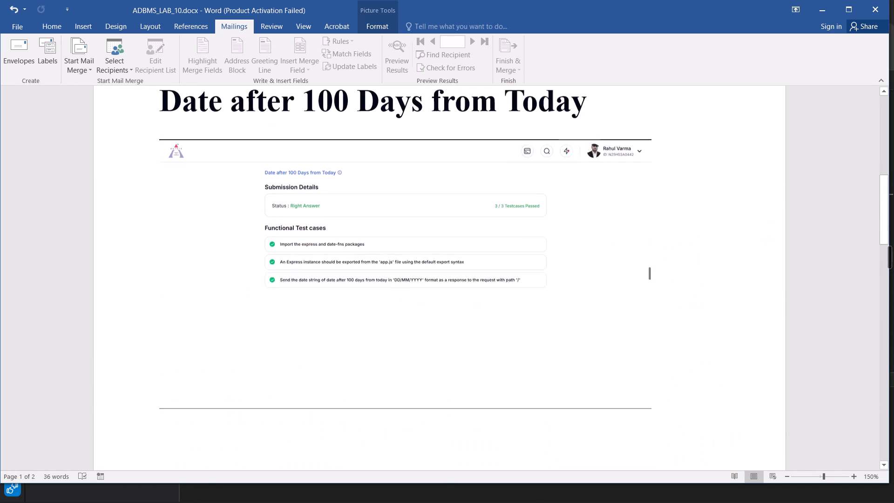
scroll(554, 288, "down", 1)
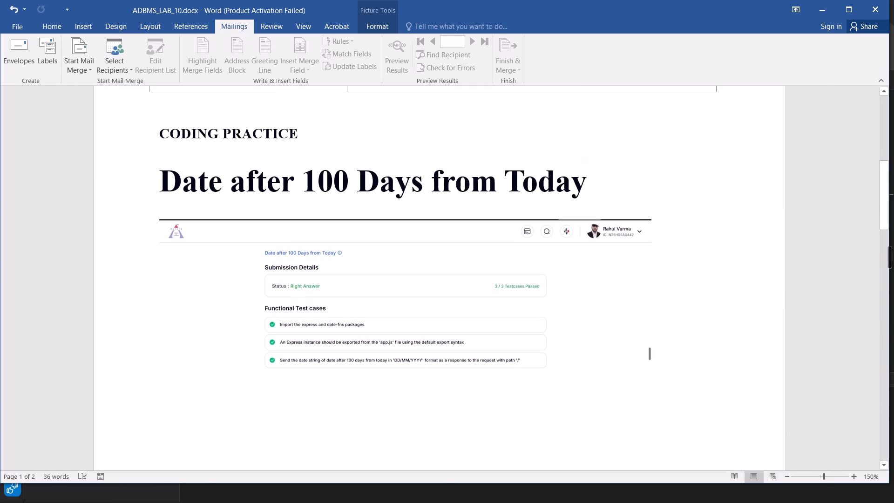
scroll(554, 288, "down", 3)
scroll(554, 288, "up", 1)
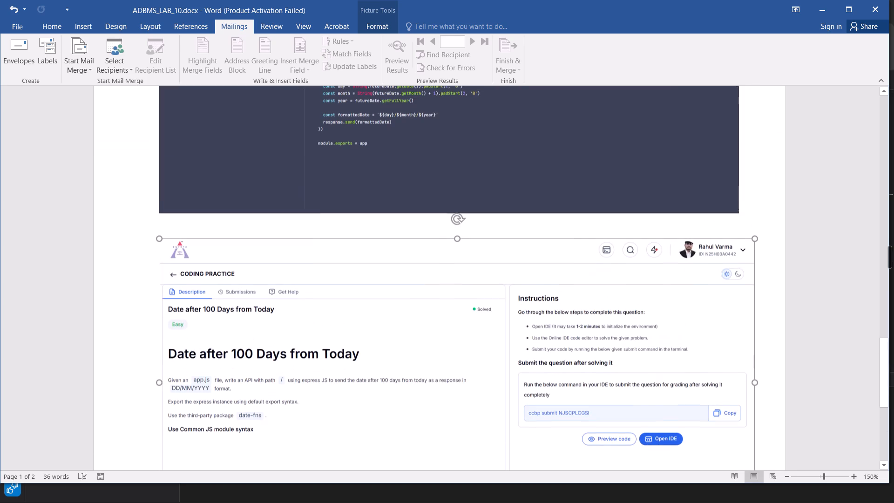
Delete the "Date after 100 Days from Today" question description screenshot below the code screenshot on page 2.
left_click(481, 306)
key("BackSpace")
scroll(521, 226, "up", 1)
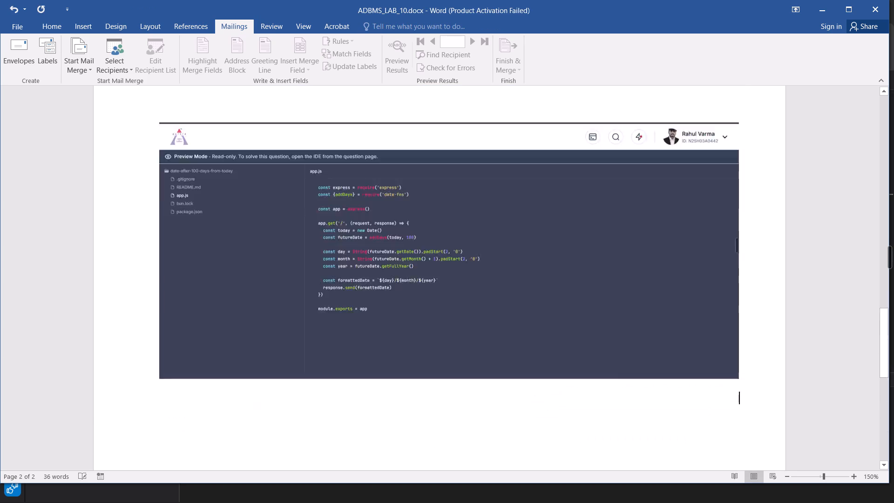
scroll(521, 226, "up", 5)
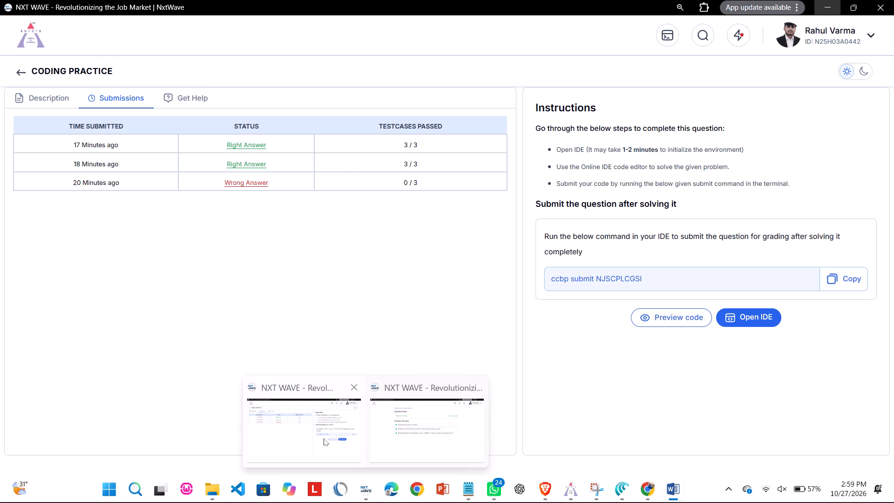
Switch to the NXT WAVE app, return to the Coding Practice question list, and open the "Today's Date" question.
left_click(324, 439)
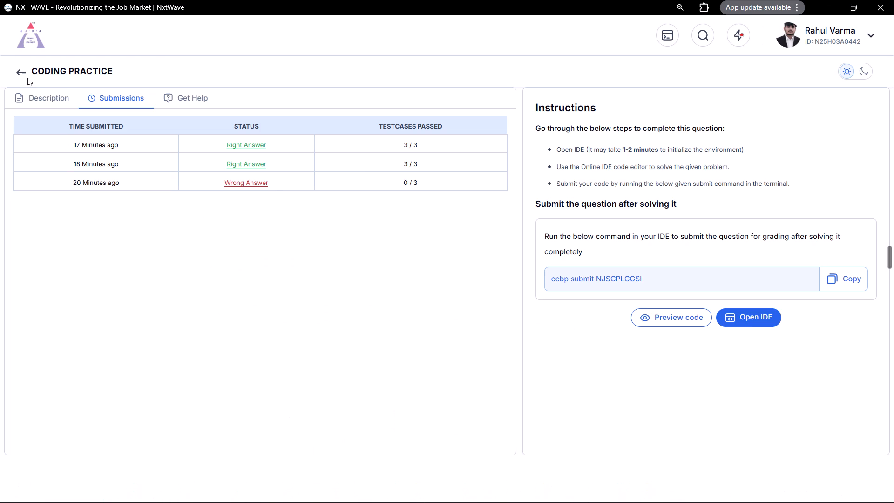
left_click(23, 75)
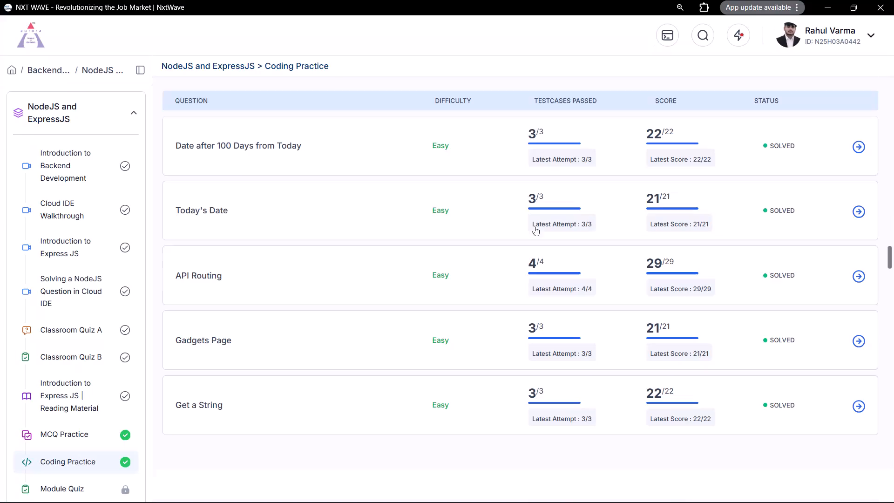
left_click(471, 206)
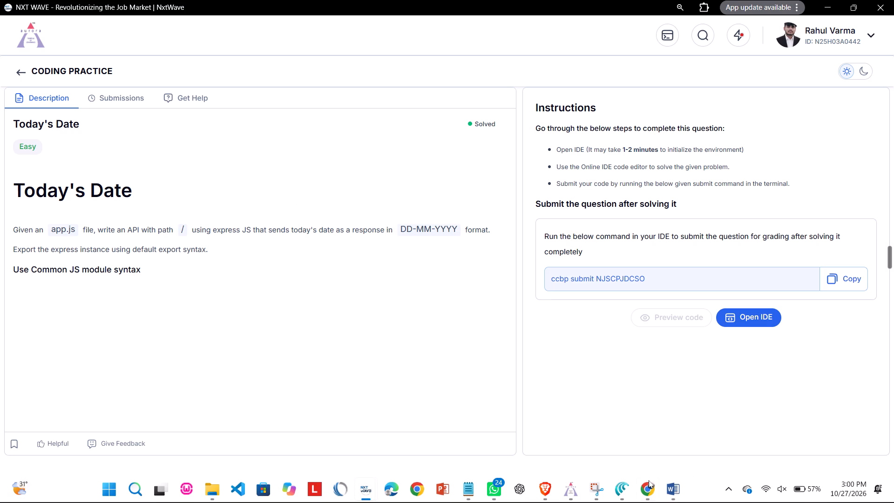
Close the Chrome window containing the API Routing and IDE tabs, leaving the site without saving changes.
left_click(626, 412)
left_click(893, 0)
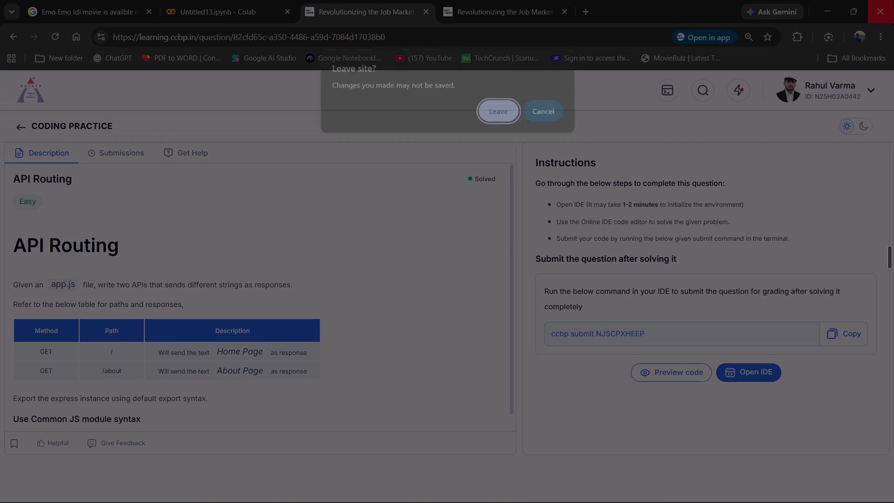
left_click(495, 107)
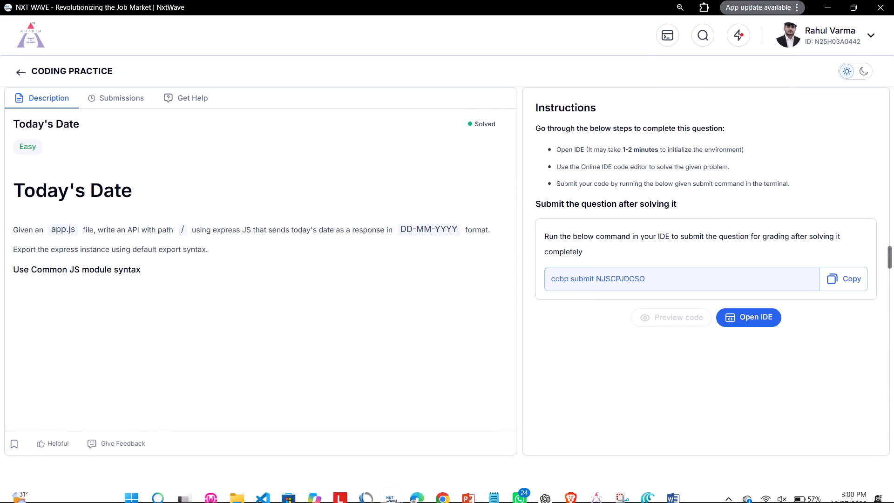
From the NXT WAVE home schedule, open the "Scalars and Vectors - Implementation" session resource and look through its course contents.
left_click(34, 37)
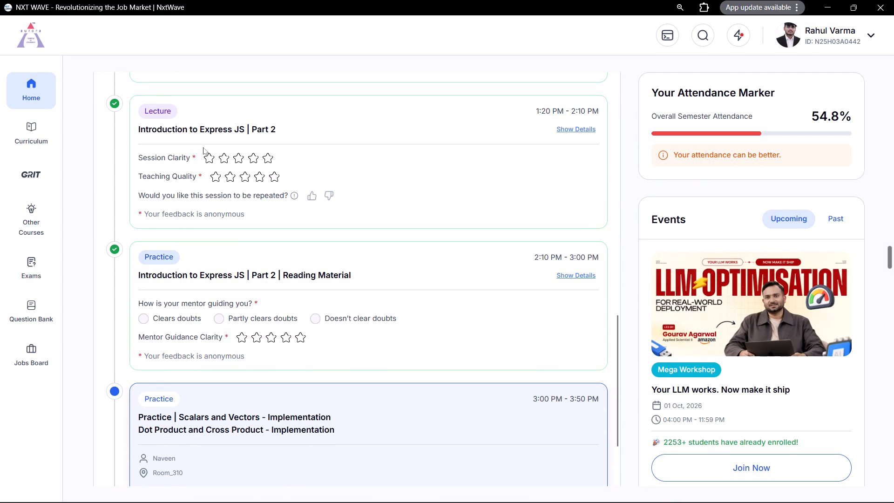
scroll(373, 350, "down", 2)
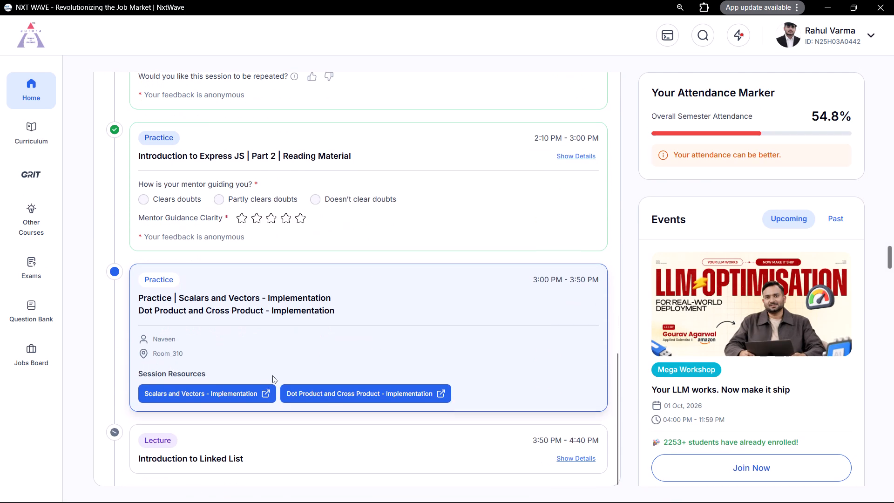
left_click(237, 393)
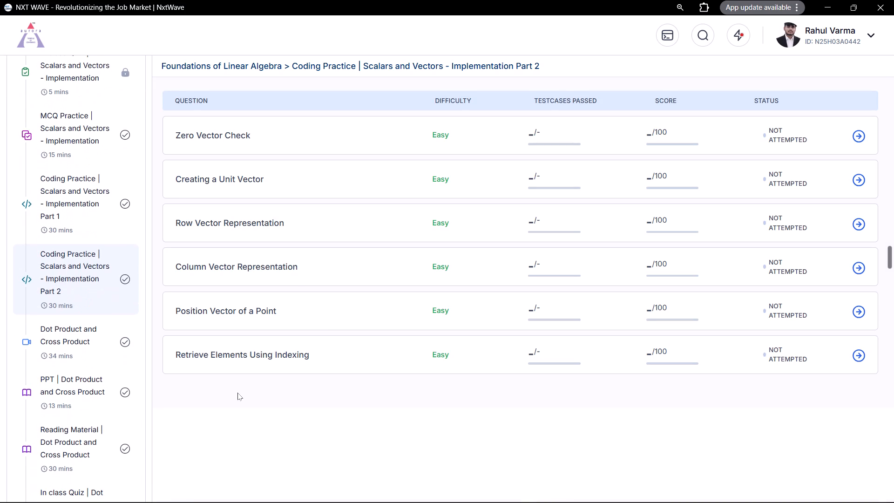
scroll(73, 261, "up", 3)
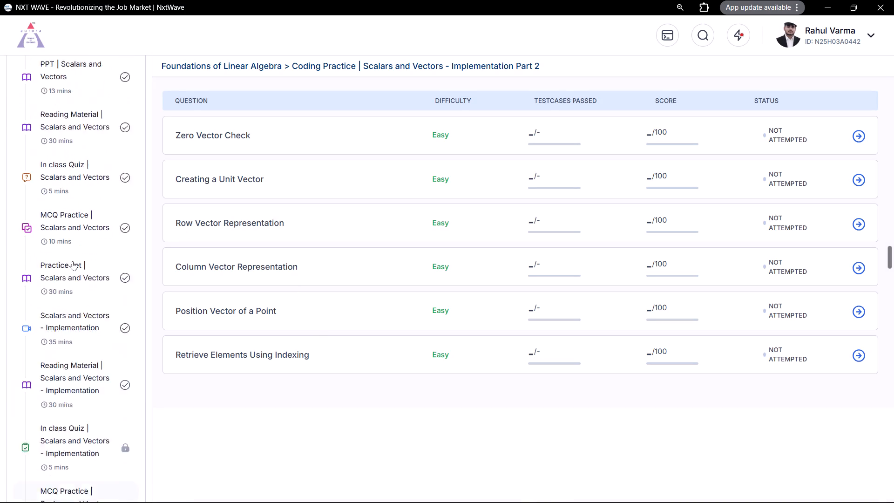
scroll(73, 261, "up", 2)
Return to the home schedule, open the coding practice from the "Introduction to Express JS | Part 2 | Reading Material" session, and view the "Cricket Team" question.
left_click(22, 32)
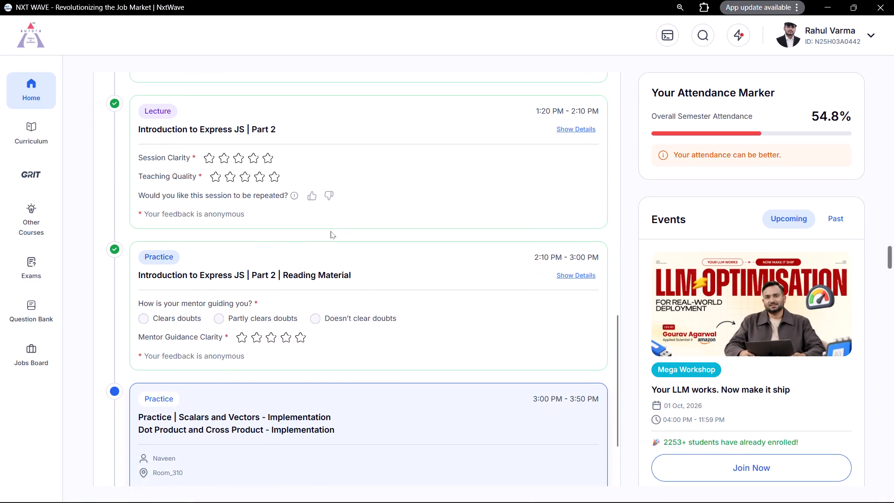
scroll(371, 302, "down", 1)
left_click(583, 245)
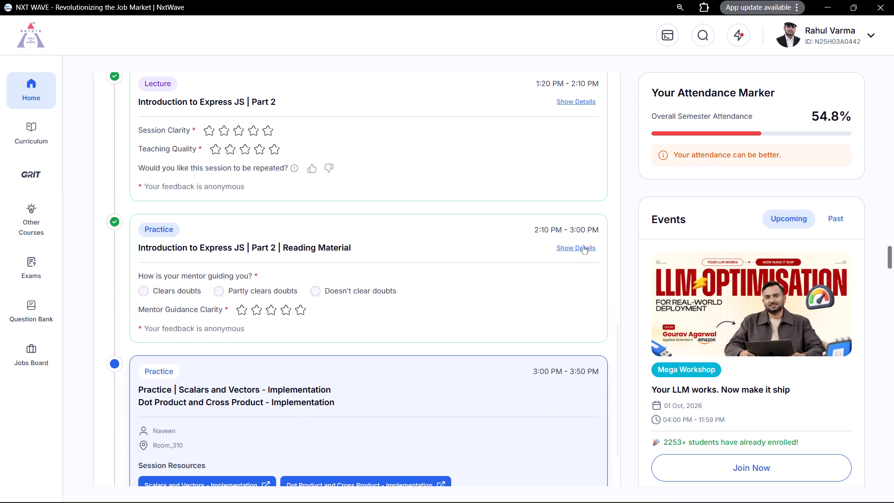
left_click(186, 325)
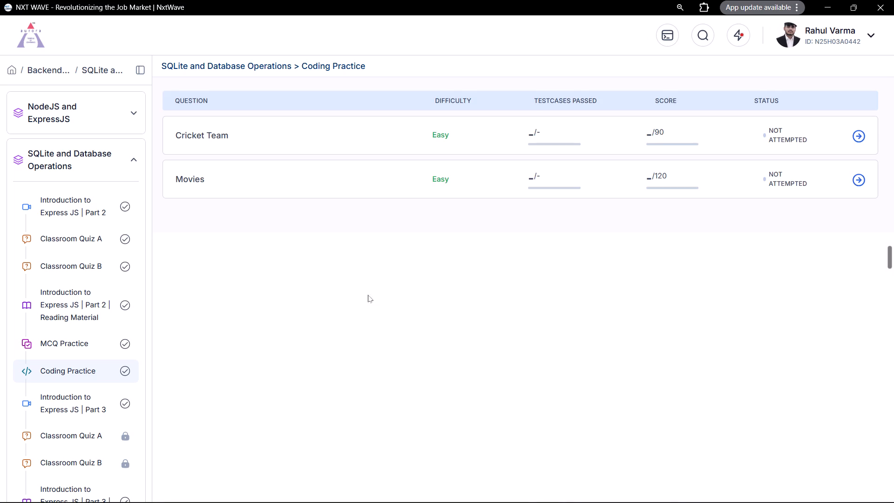
left_click(217, 129)
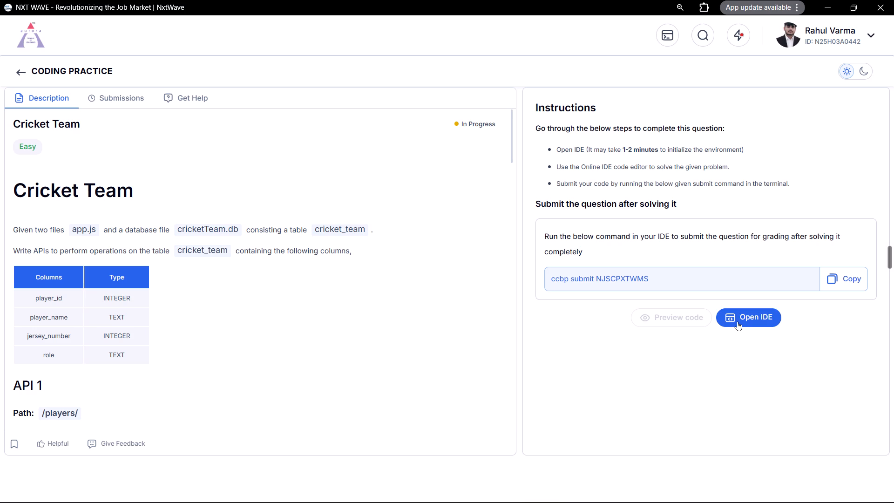
Go back to the question list, open the Coding Practice of the "NodeJS and ExpressJS" topic, and open the "Today's Date" question.
left_click(17, 73)
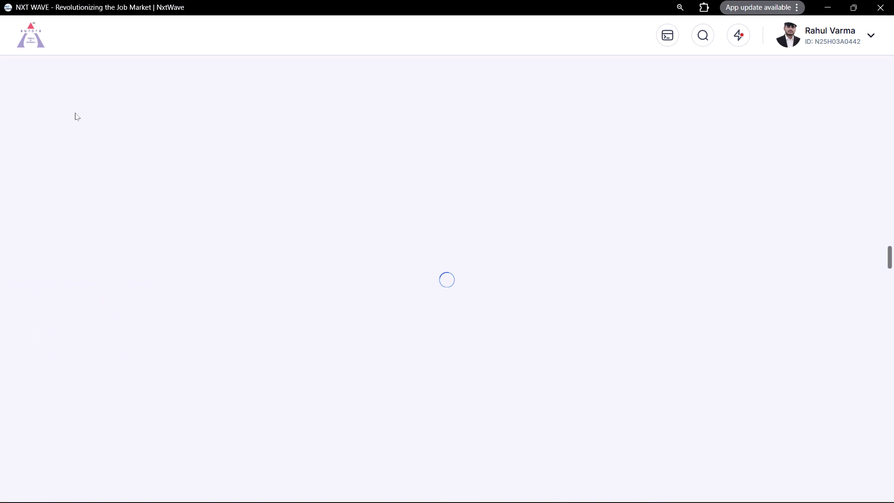
left_click(61, 105)
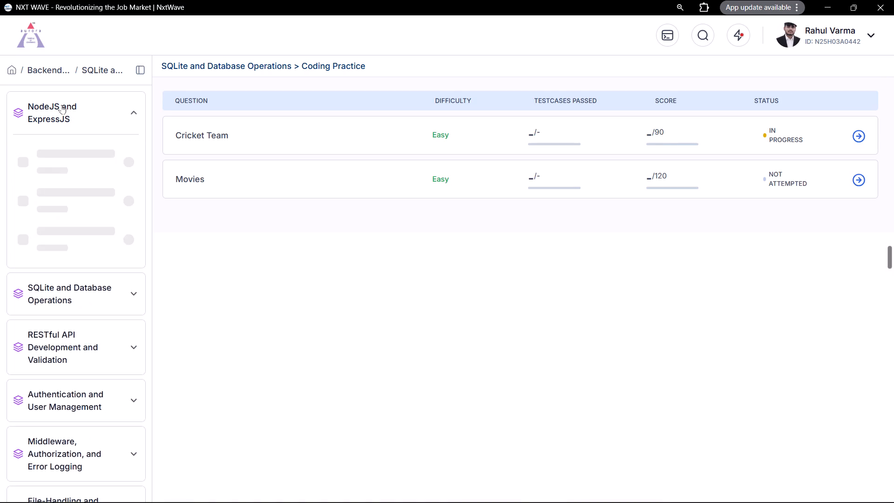
scroll(110, 245, "down", 1)
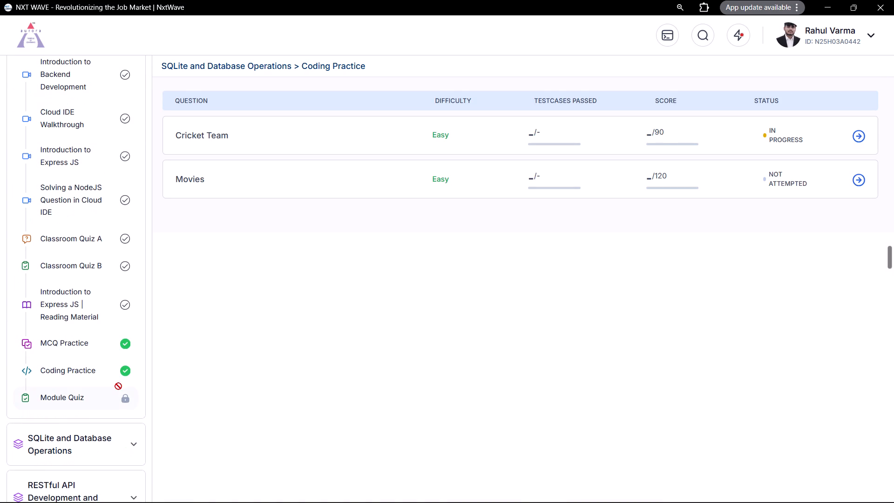
left_click(109, 375)
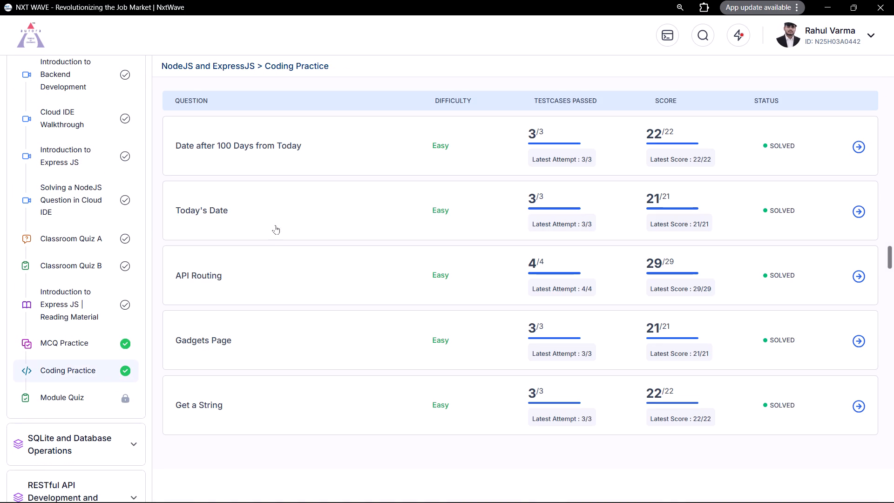
left_click(268, 212)
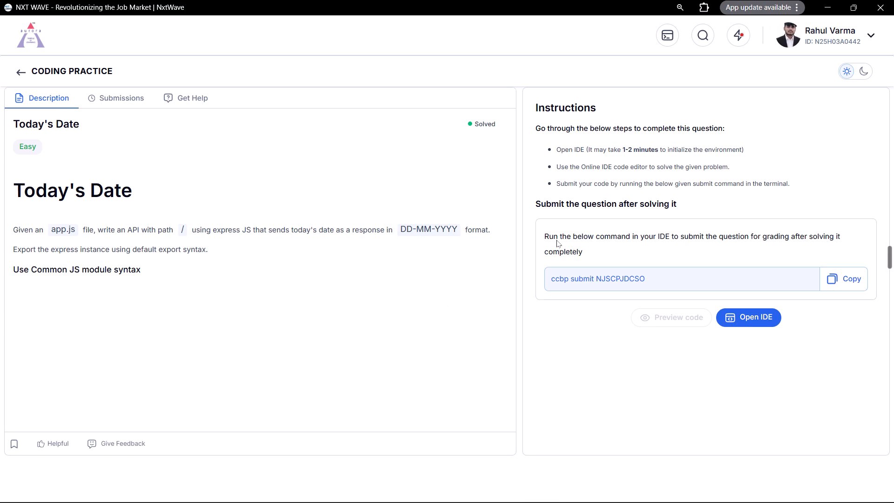
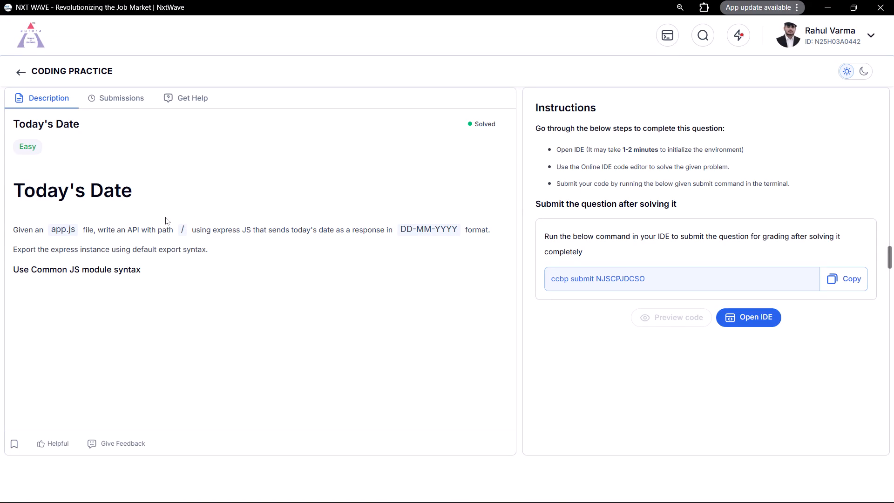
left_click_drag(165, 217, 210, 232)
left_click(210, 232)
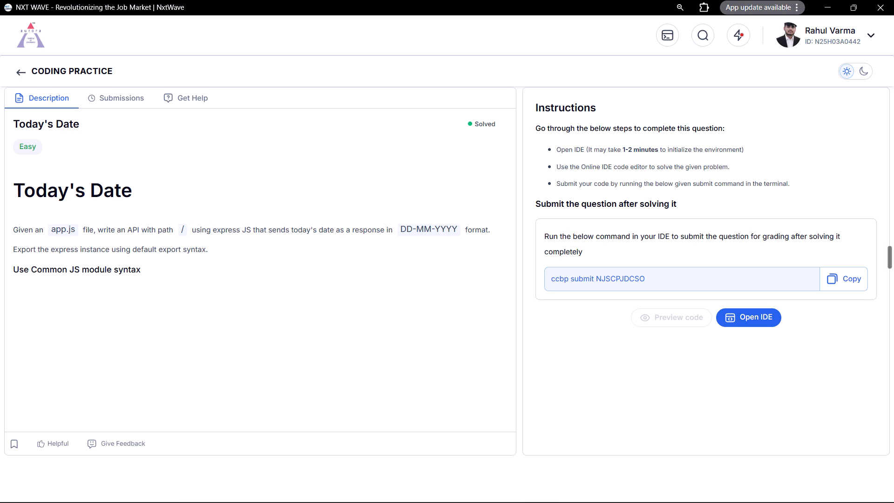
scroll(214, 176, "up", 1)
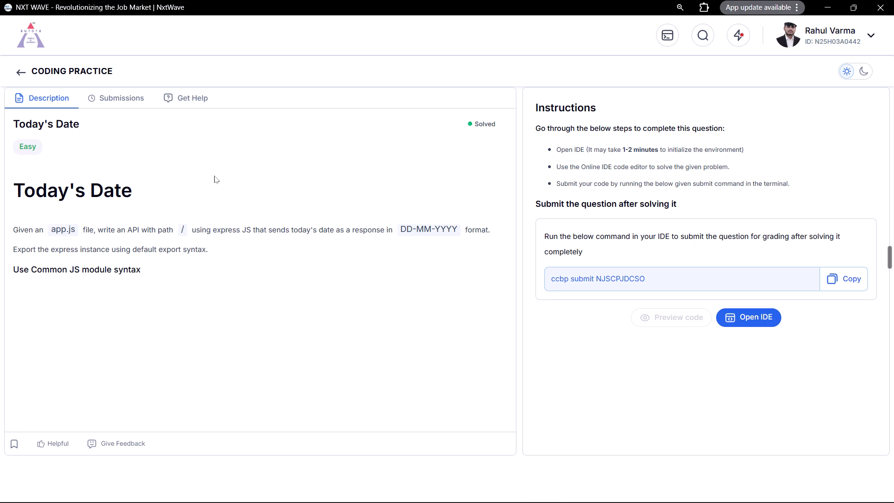
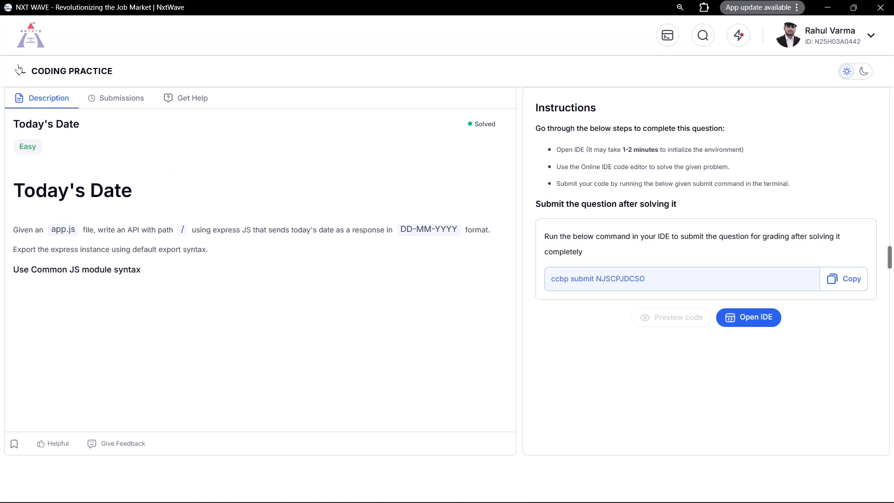
Look at the API Routing problem in the NodeJS and ExpressJS coding practice and return to the question list.
left_click(19, 65)
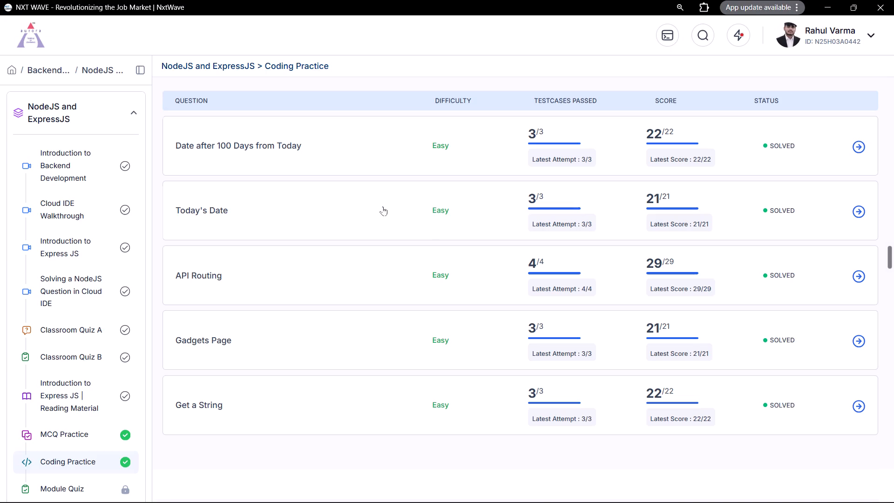
left_click(251, 265)
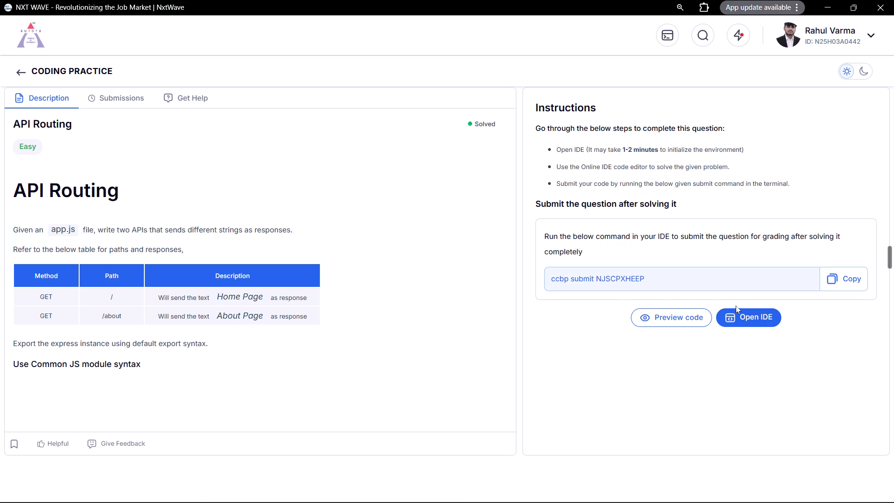
left_click(19, 74)
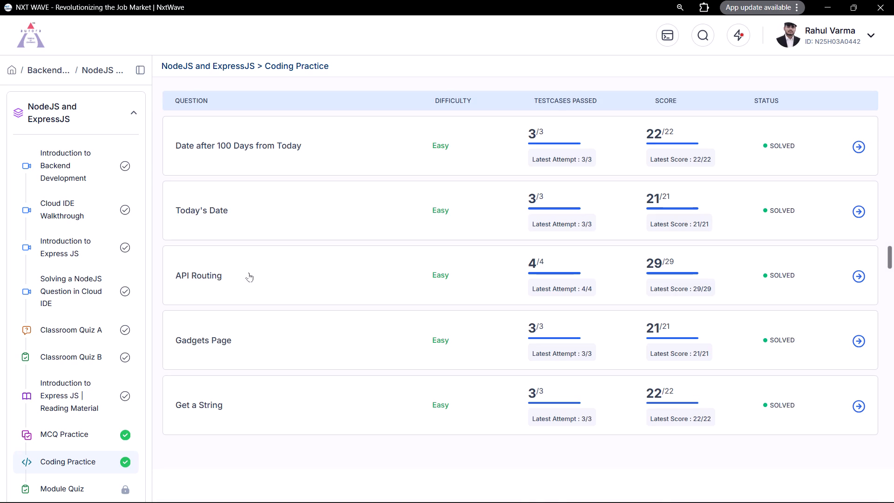
Open the Cricket Team problem from the first coding practice set under SQLite and Database Operations.
scroll(42, 380, "down", 1)
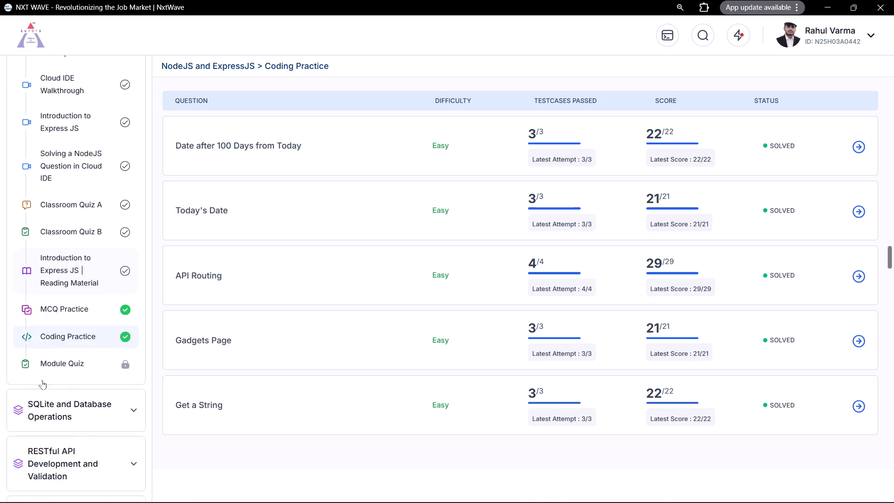
scroll(42, 380, "down", 2)
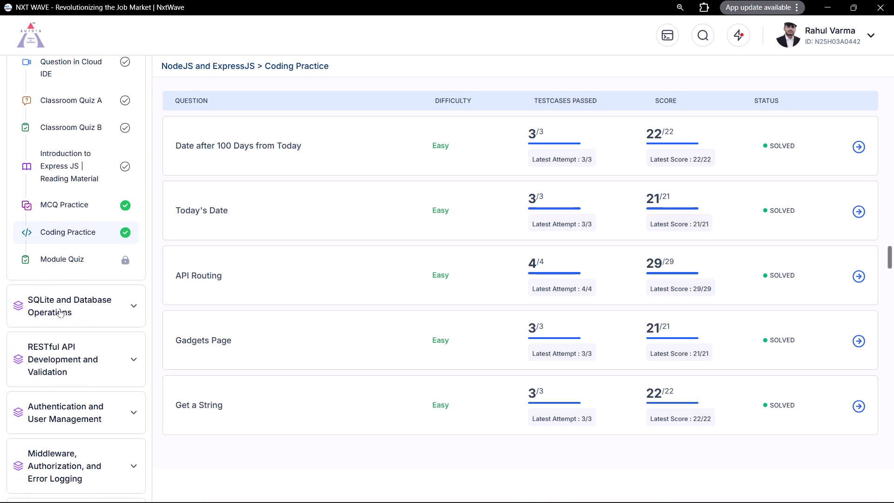
left_click(60, 308)
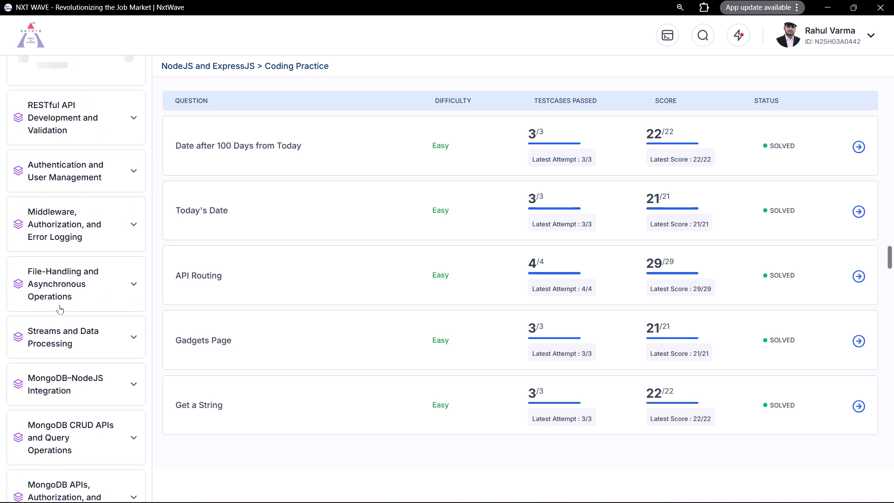
scroll(105, 303, "up", 3)
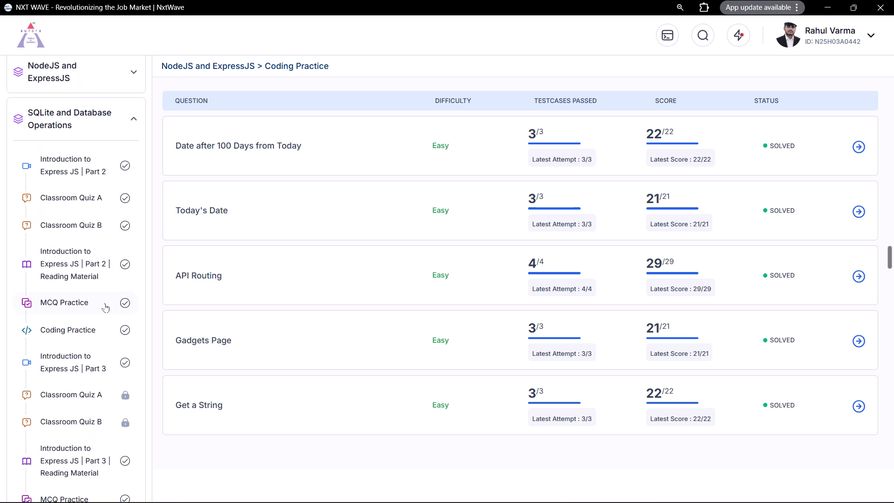
scroll(105, 303, "down", 2)
left_click(123, 363)
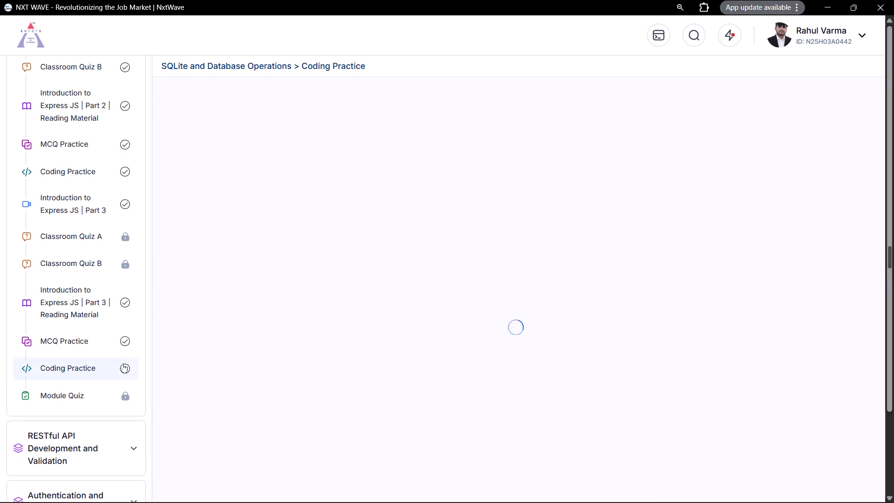
left_click(89, 168)
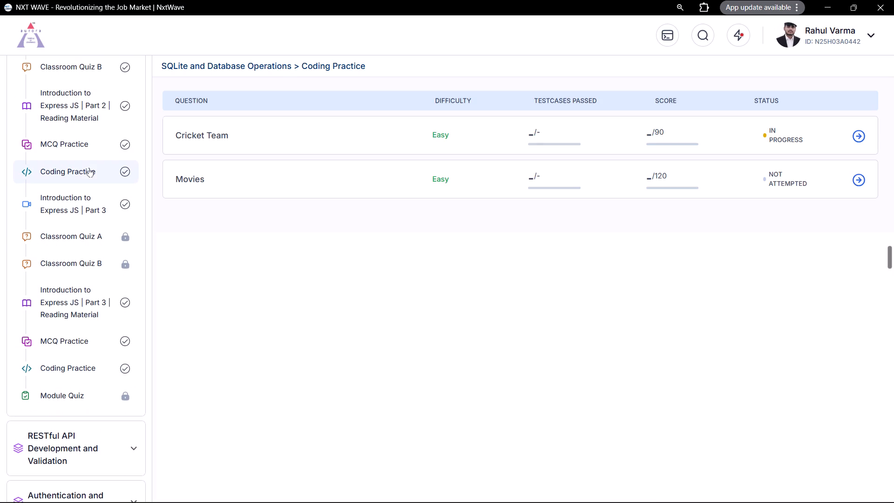
left_click(329, 137)
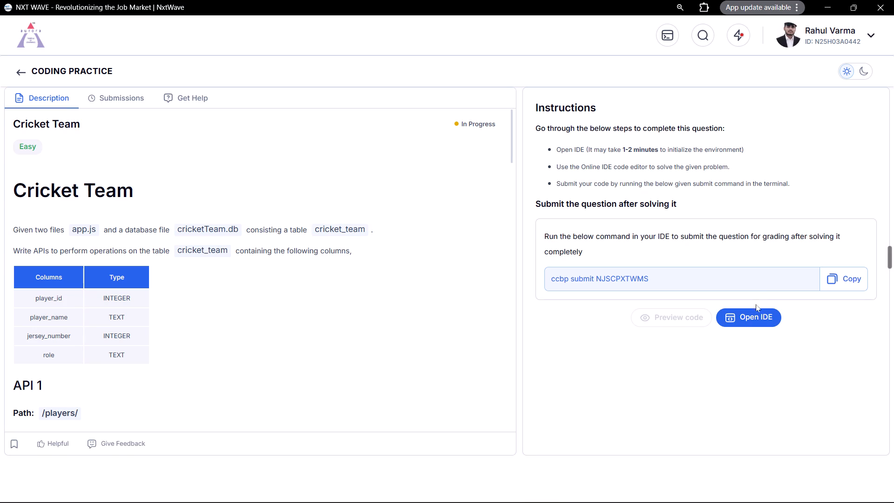
Launch the IDE for Cricket Team, closing the session active in another window, and minimize the IDE window.
left_click(743, 315)
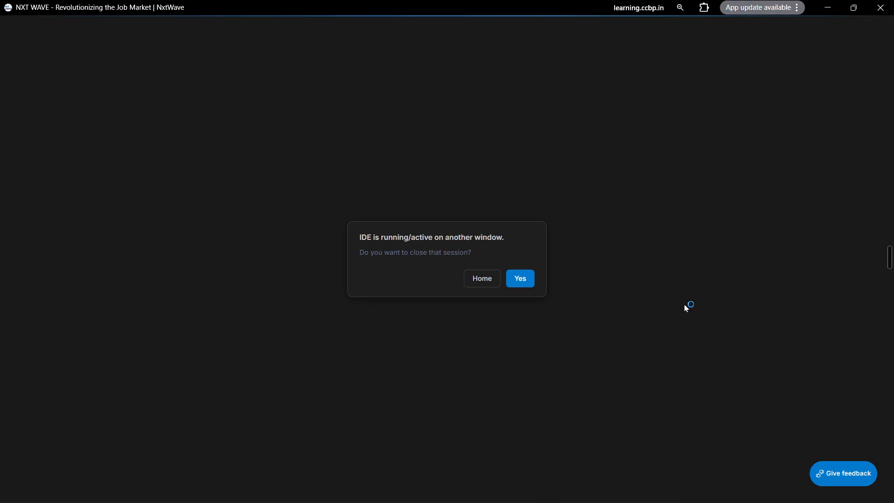
left_click(517, 287)
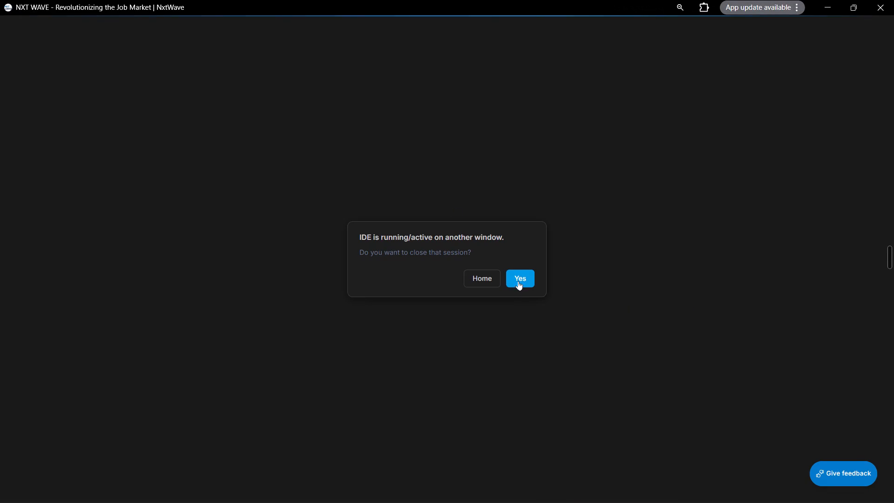
left_click(519, 280)
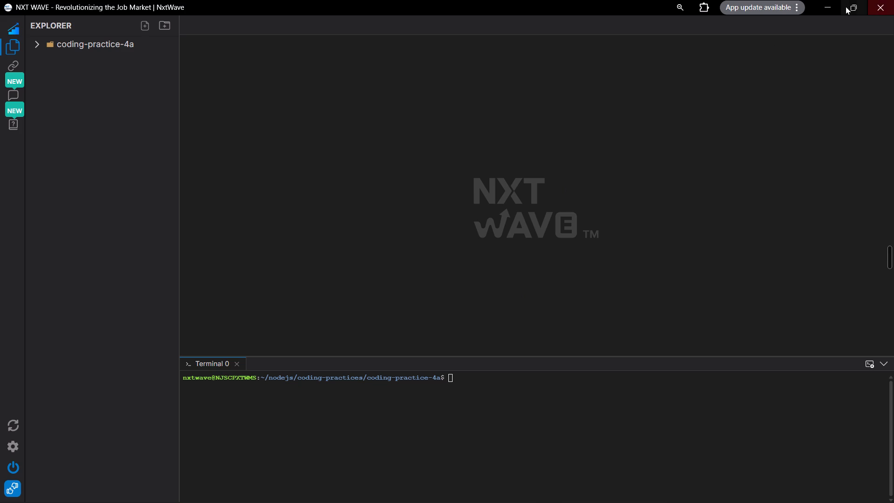
left_click(822, 0)
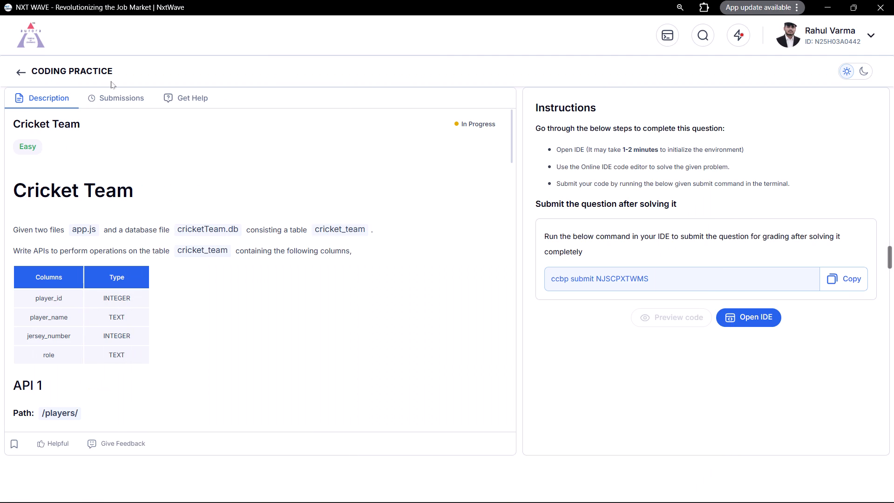
Open the Right Answer submission details of Today's Date in the NodeJS and ExpressJS coding practice.
left_click(17, 74)
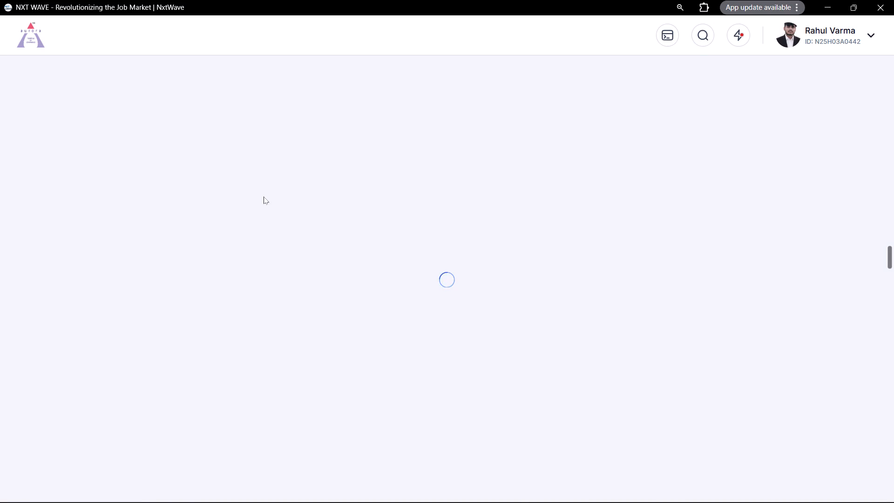
left_click(102, 114)
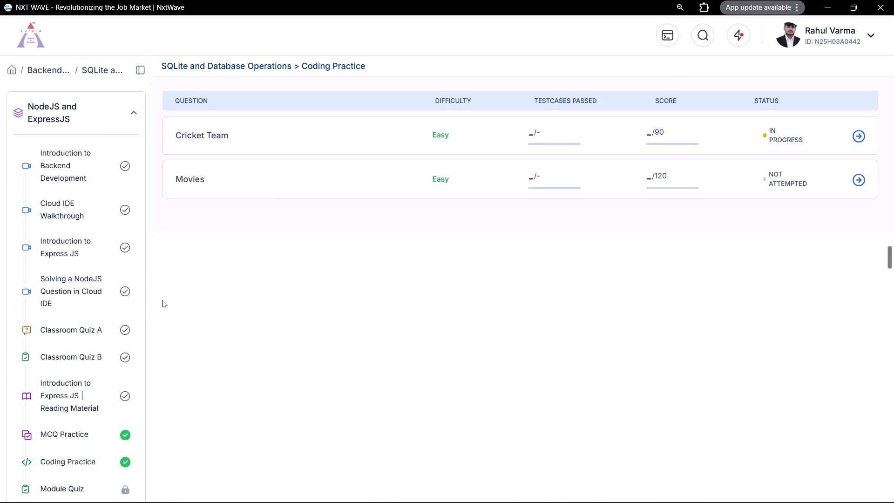
scroll(80, 319, "down", 1)
left_click(108, 366)
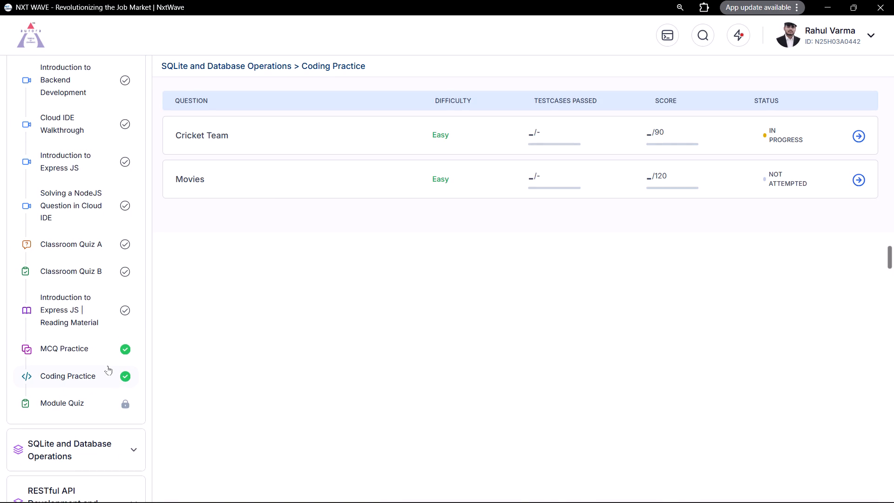
left_click(440, 220)
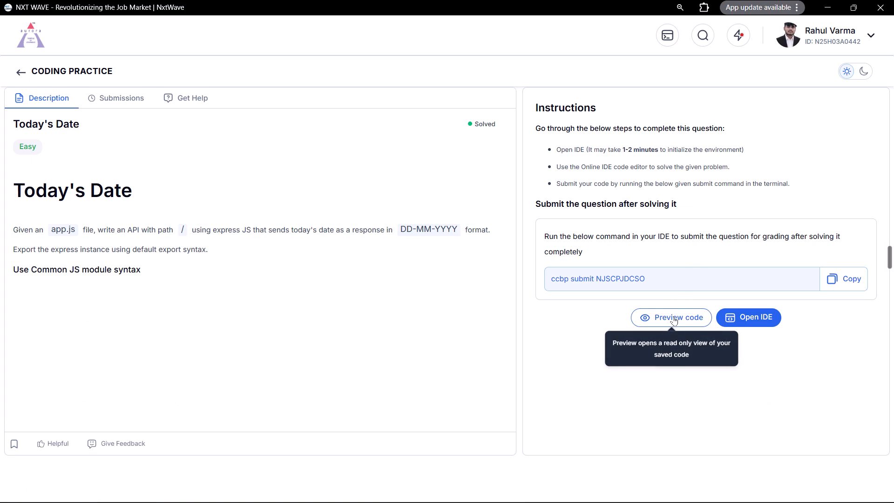
left_click(120, 100)
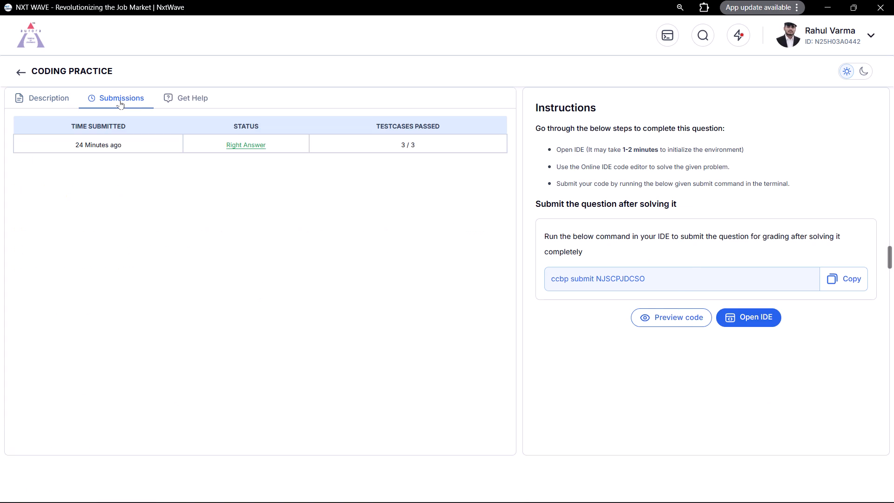
left_click(248, 147)
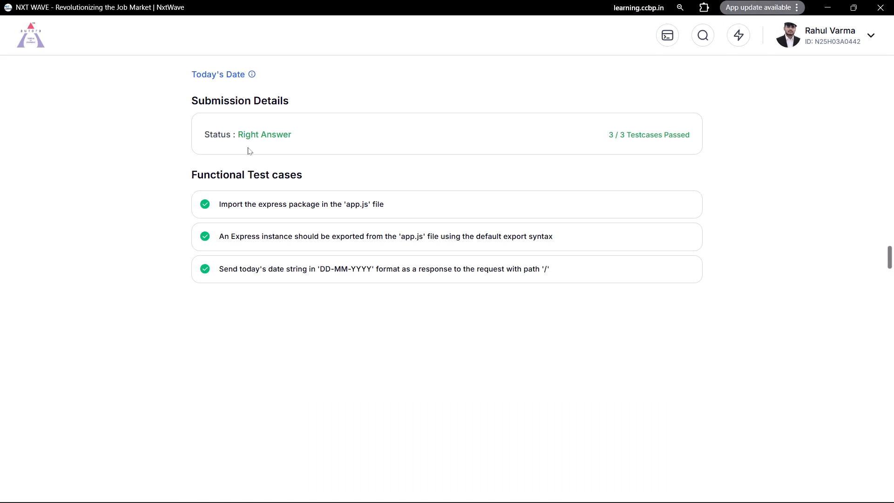
Capture the full Today's Date submission details page as a screenshot, copy it, and minimize the capture and submission windows.
key("shift+super+s")
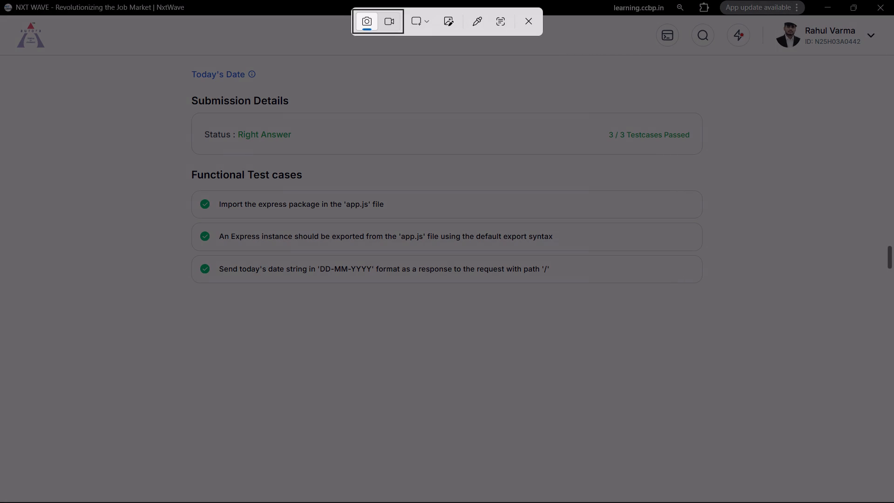
left_click_drag(0, 15, 871, 459)
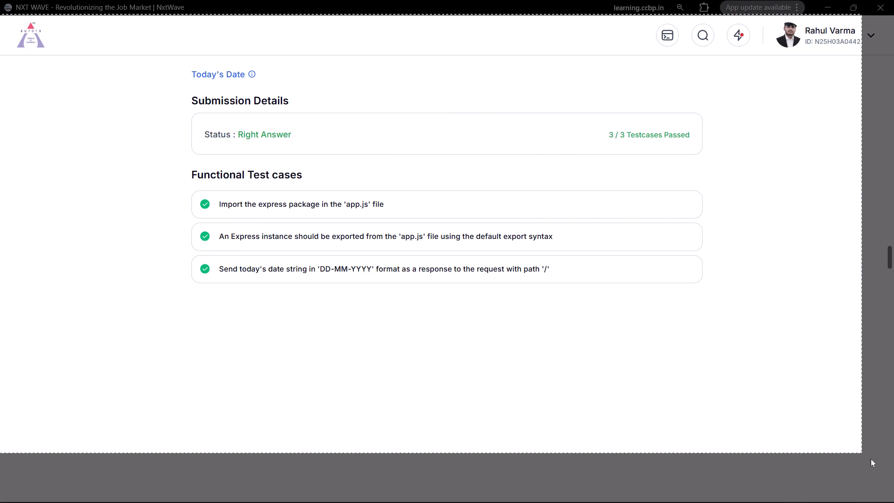
left_click_drag(871, 459, 888, 502)
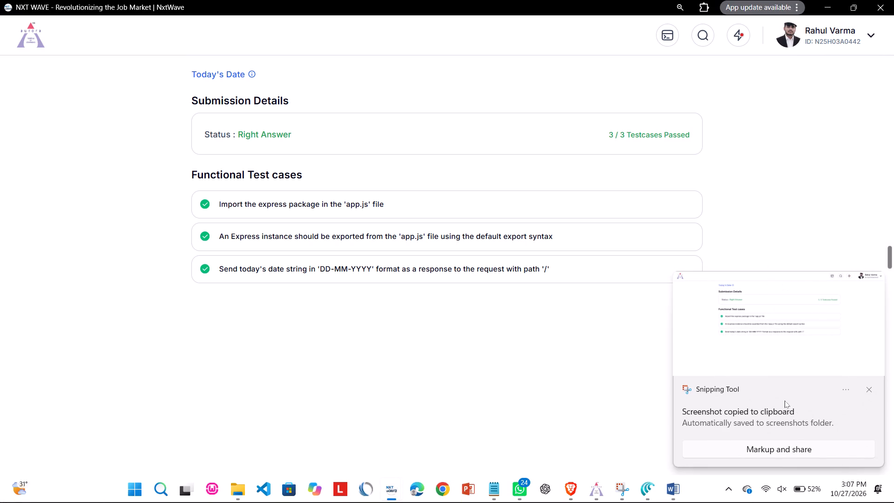
left_click(744, 336)
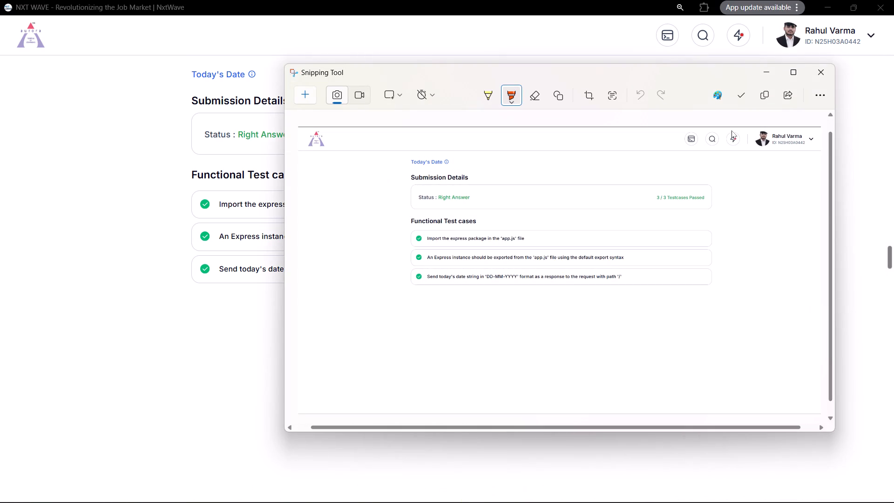
left_click(772, 101)
left_click(772, 73)
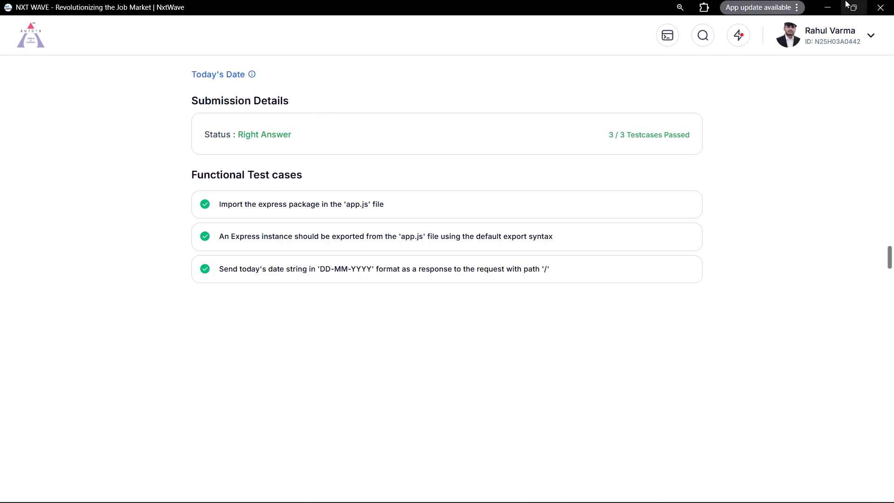
left_click(832, 0)
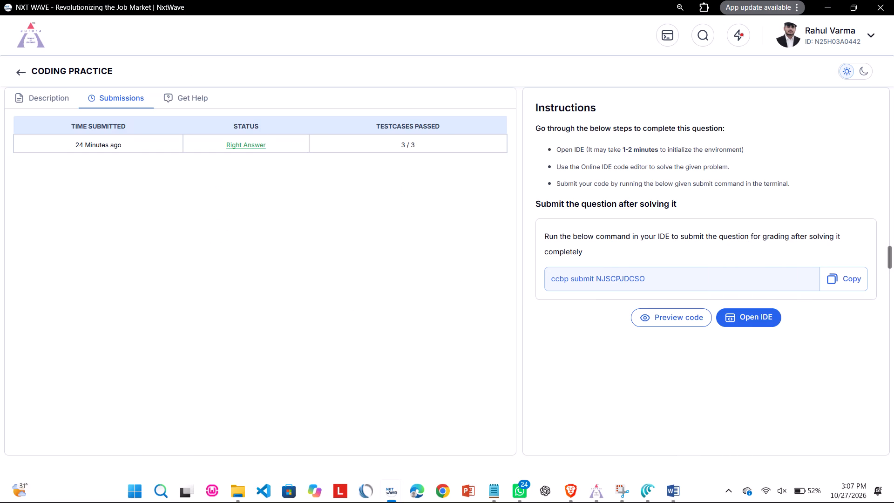
In ADBMS_LAB_10.docx in Word, set the font size of the "Date after 100 Days from Today" heading to 16.
left_click(672, 446)
scroll(549, 355, "down", 1)
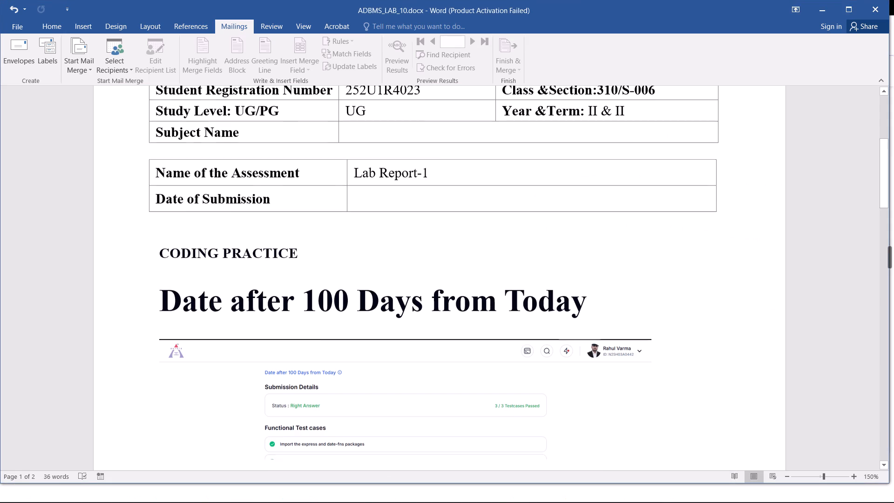
scroll(549, 355, "down", 1)
scroll(549, 355, "up", 1)
left_click(393, 370)
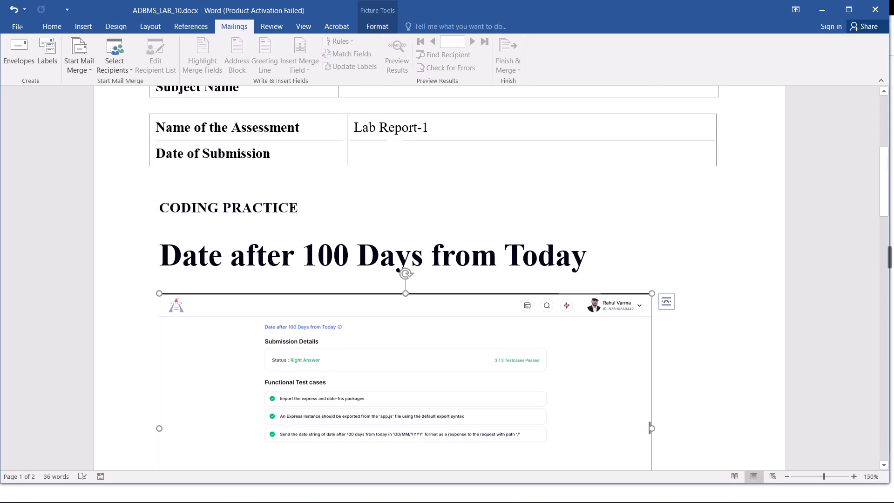
left_click_drag(597, 258, 196, 251)
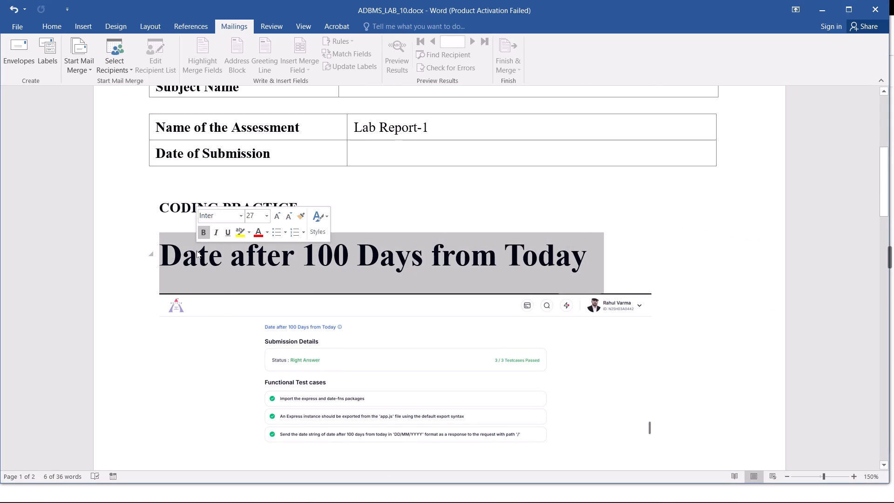
left_click(18, 29)
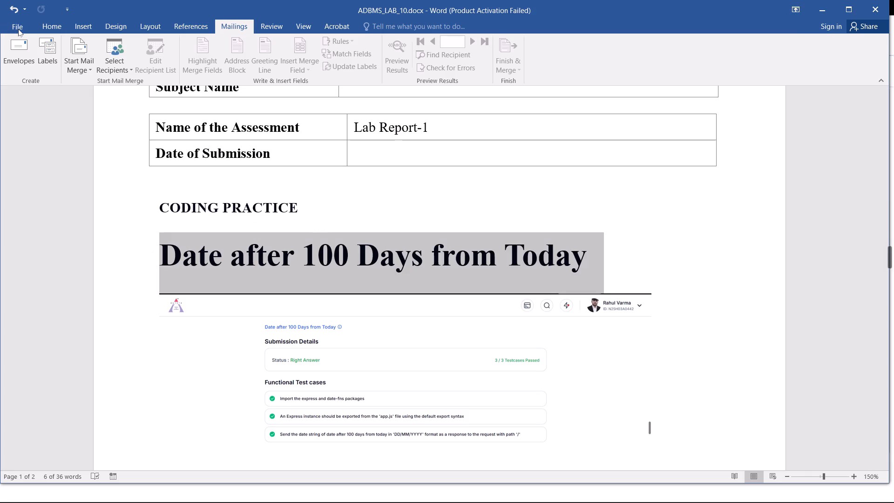
left_click(27, 34)
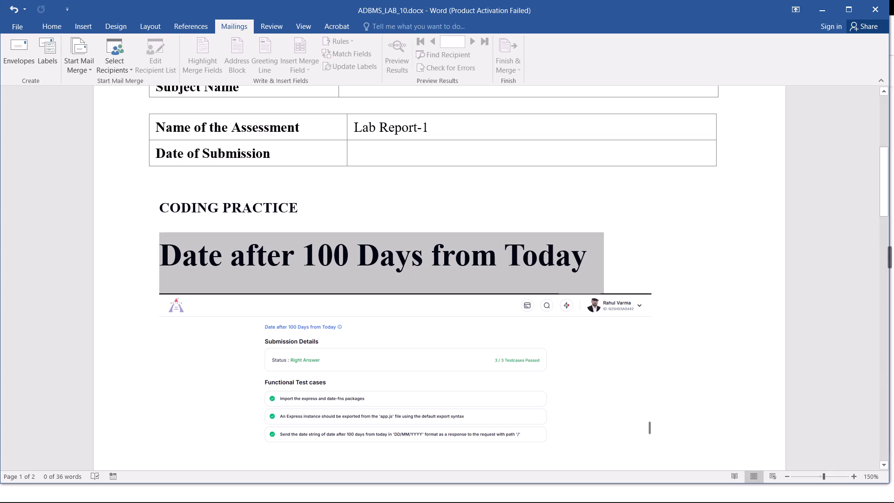
left_click(120, 167)
left_click(345, 264)
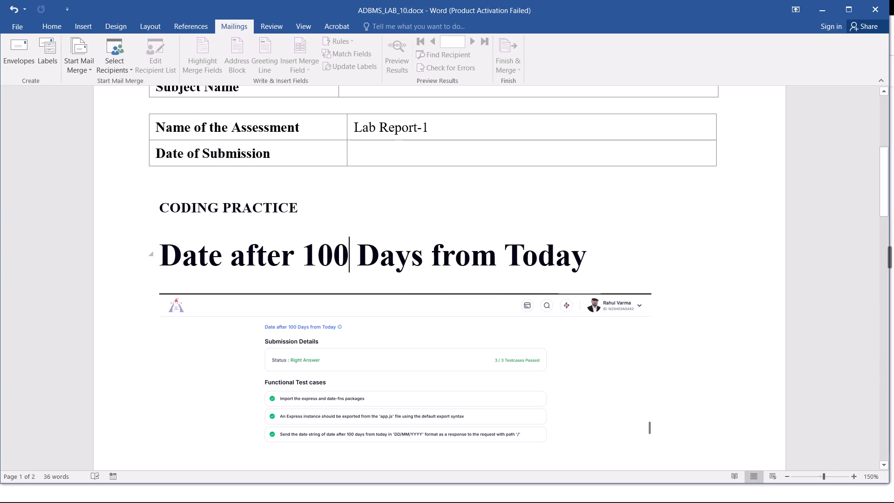
left_click(528, 241)
left_click(82, 31)
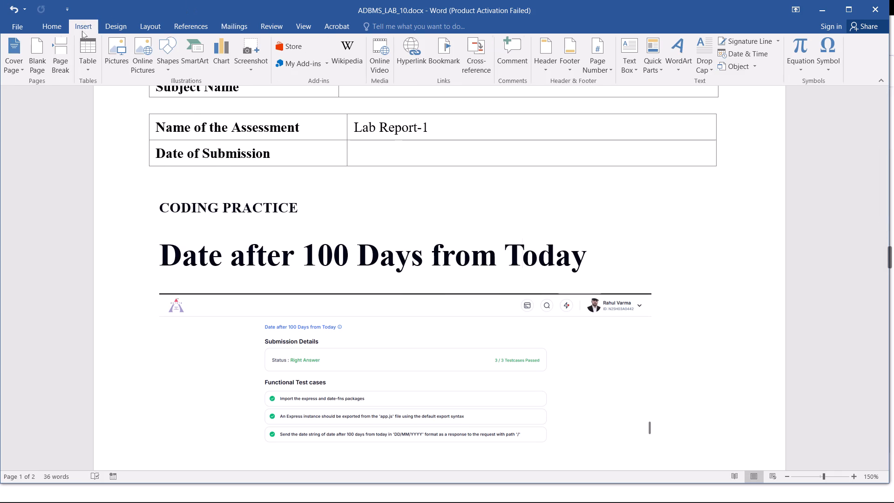
left_click(56, 23)
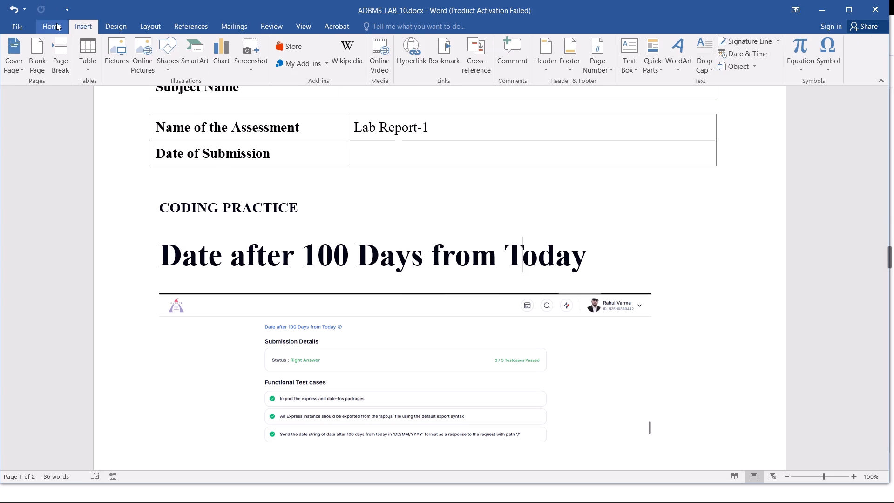
left_click(596, 251)
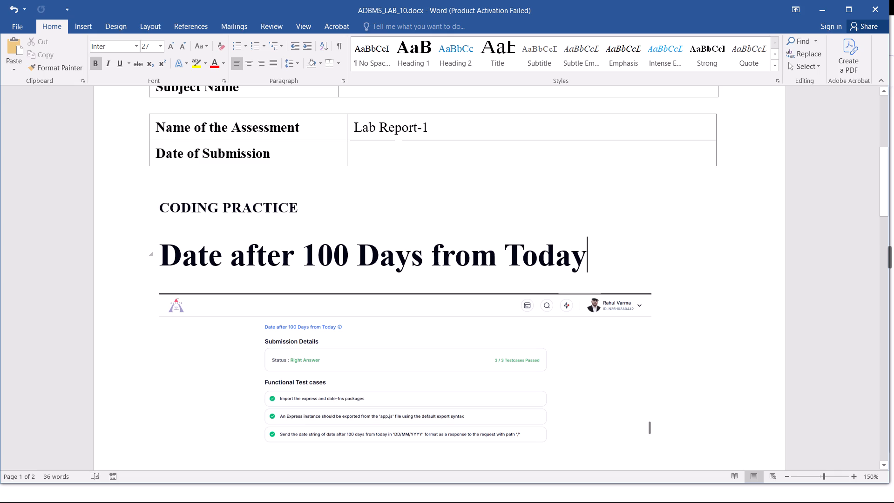
left_click(591, 262)
left_click_drag(591, 262, 526, 261)
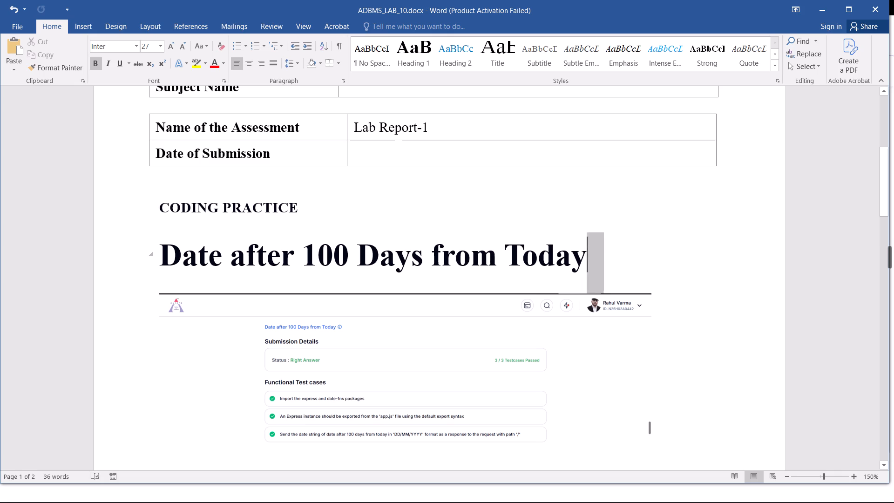
left_click_drag(526, 261, 164, 267)
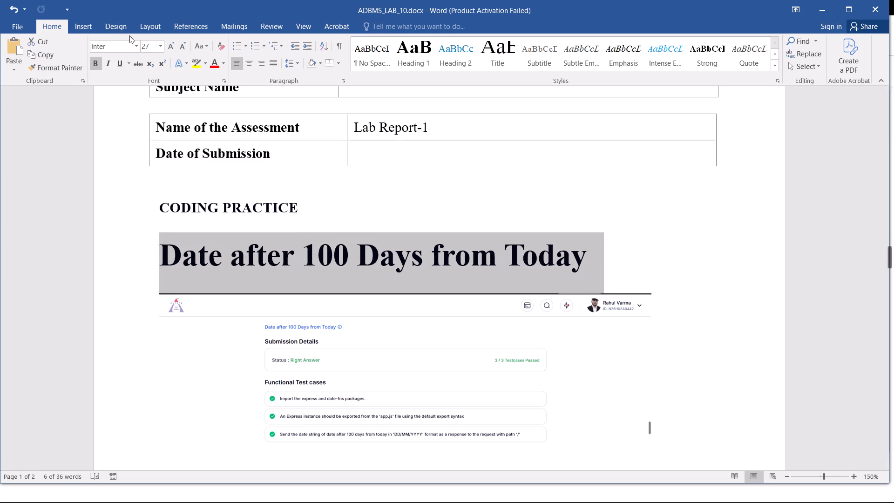
left_click(161, 45)
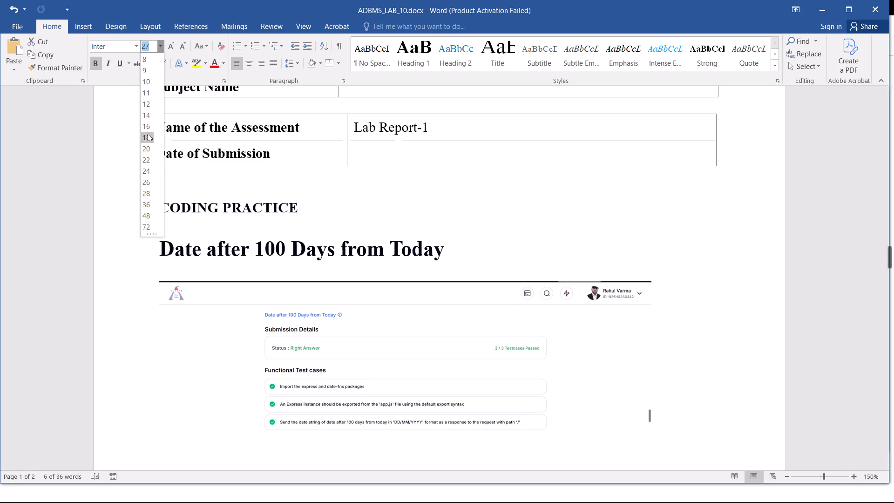
left_click(147, 129)
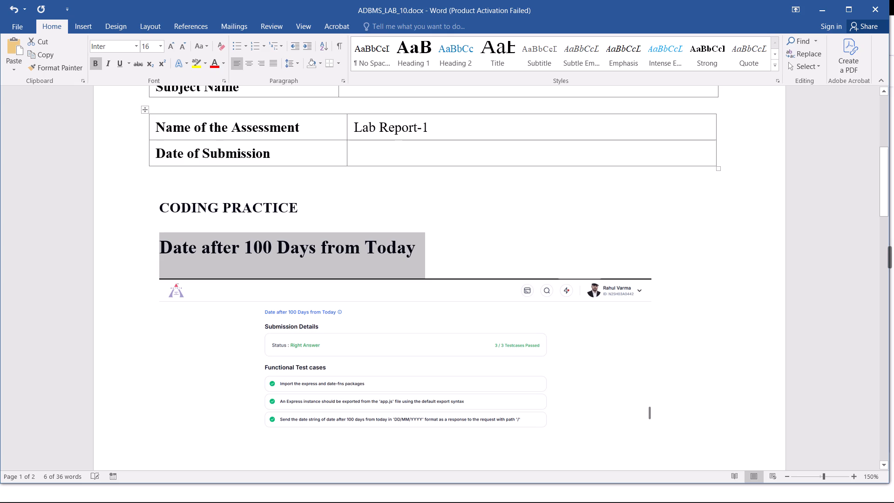
left_click(414, 241)
Add a new empty paragraph below the app.js code screenshot on page 2.
scroll(424, 251, "down", 2)
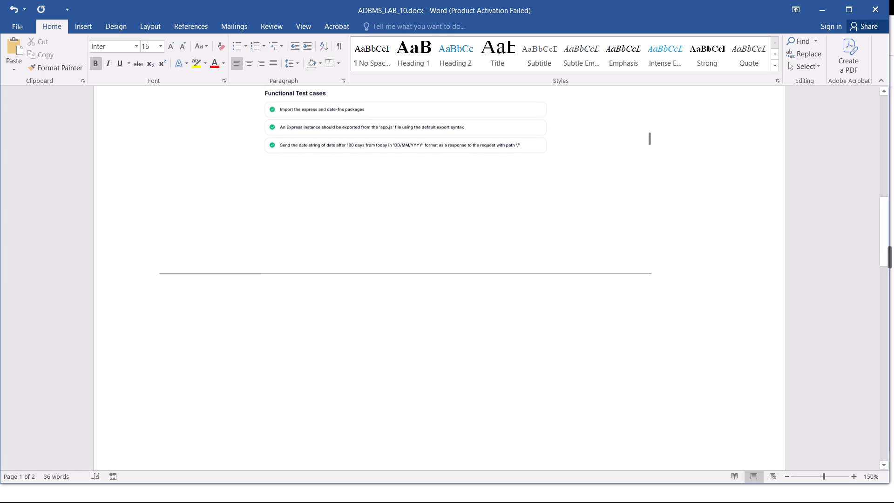
scroll(424, 251, "down", 3)
scroll(424, 251, "up", 2)
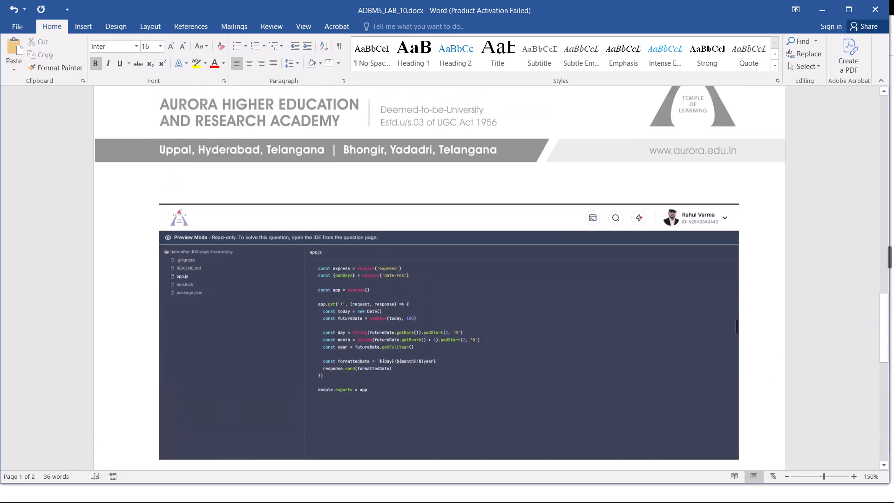
scroll(424, 251, "down", 4)
scroll(424, 251, "up", 5)
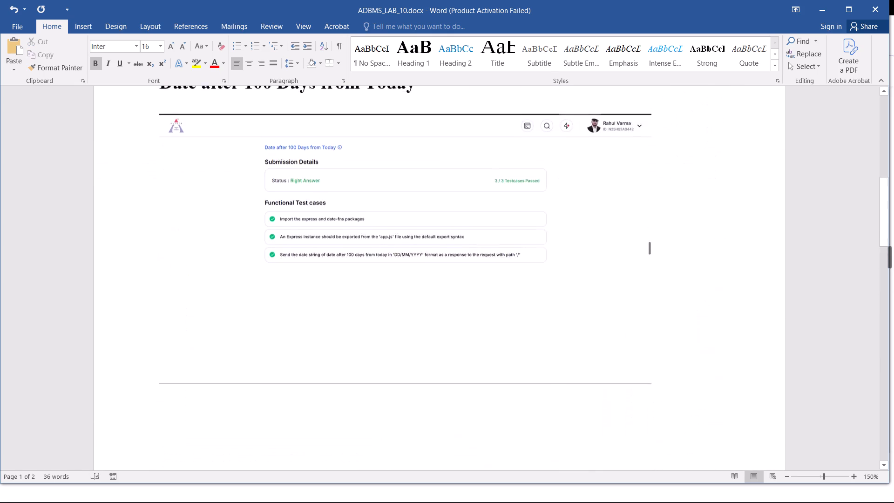
scroll(424, 251, "down", 2)
scroll(424, 251, "up", 1)
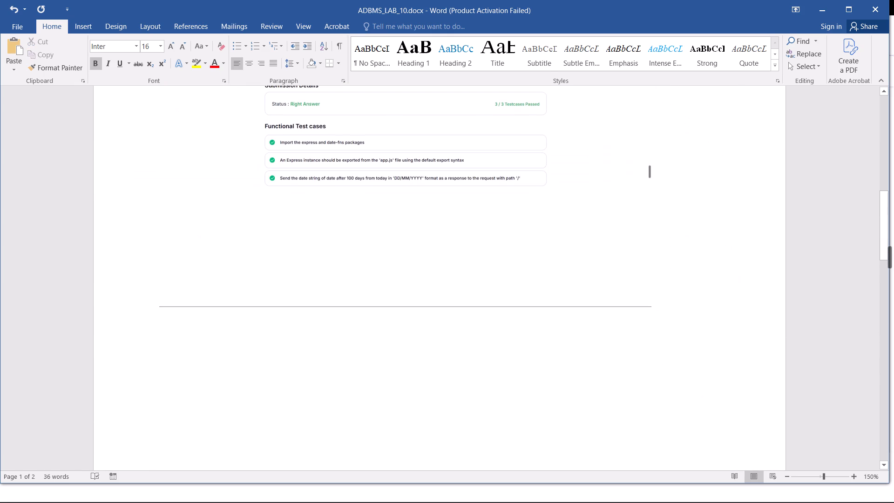
scroll(468, 328, "down", 2)
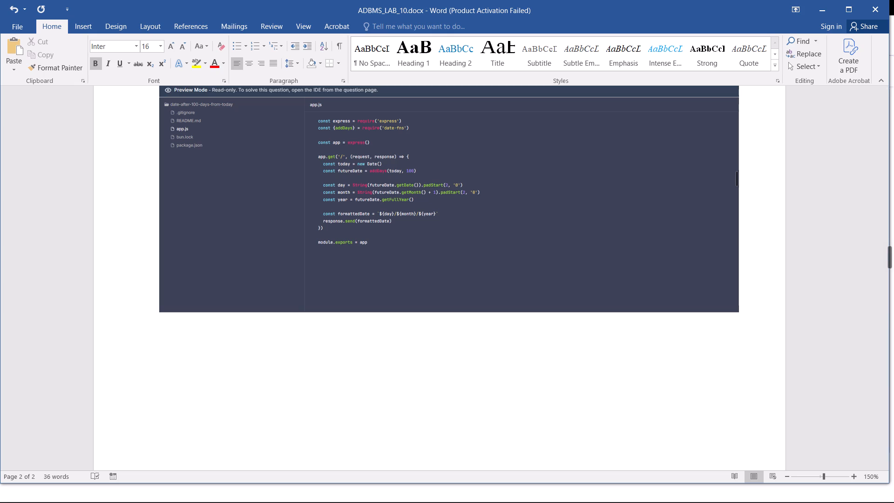
scroll(535, 192, "up", 3)
scroll(535, 192, "down", 2)
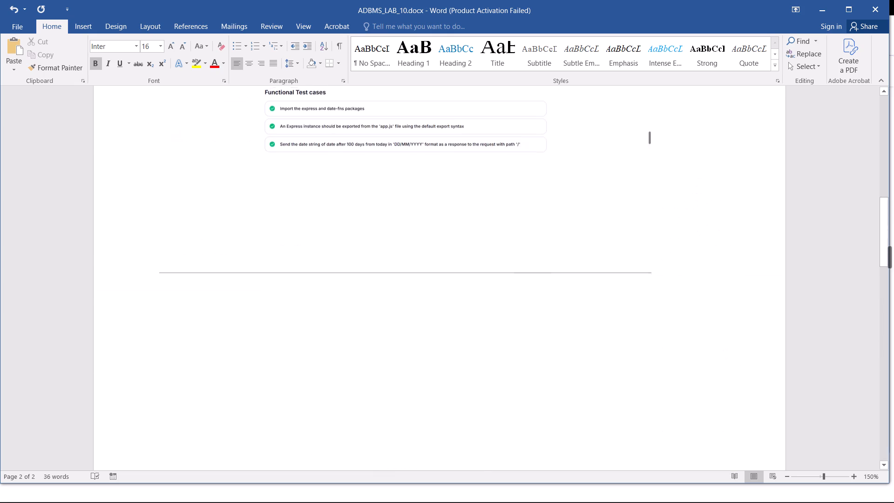
scroll(535, 192, "down", 2)
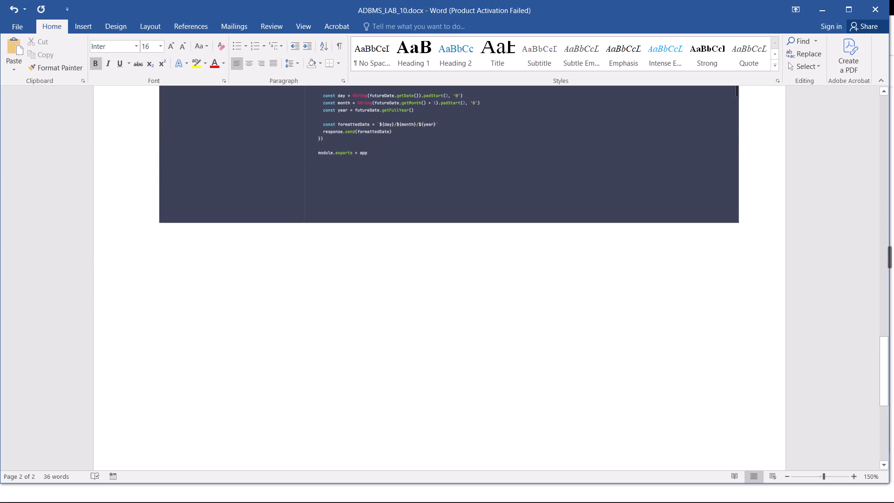
left_click(746, 223)
key("Return")
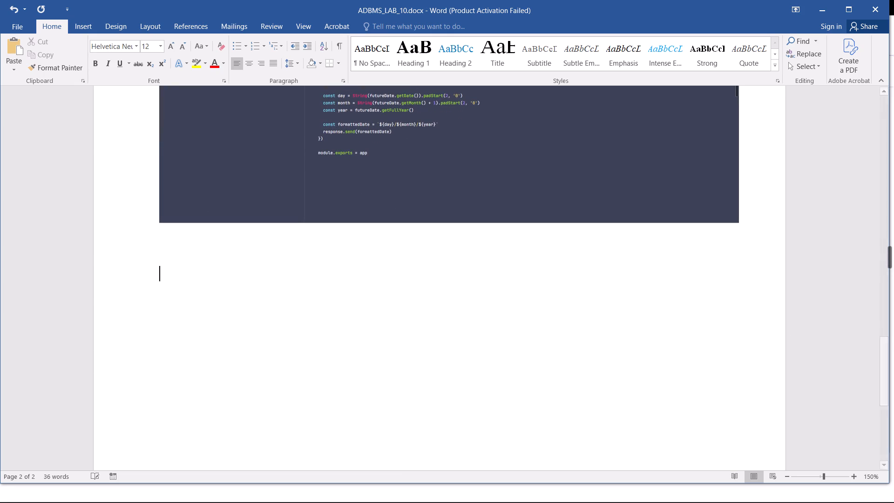
Copy the Today's Date submission capture from Snipping Tool and paste it into the Word report below the app.js code screenshot.
left_click(814, 7)
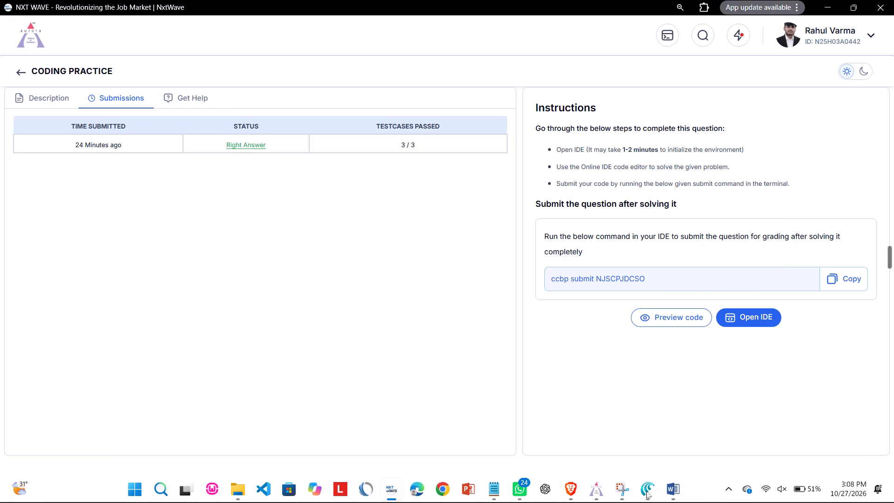
left_click(619, 434)
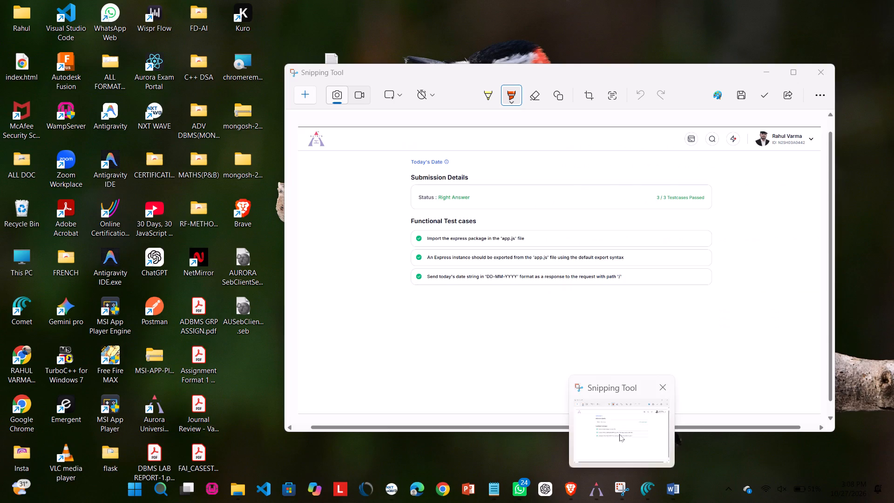
left_click(762, 94)
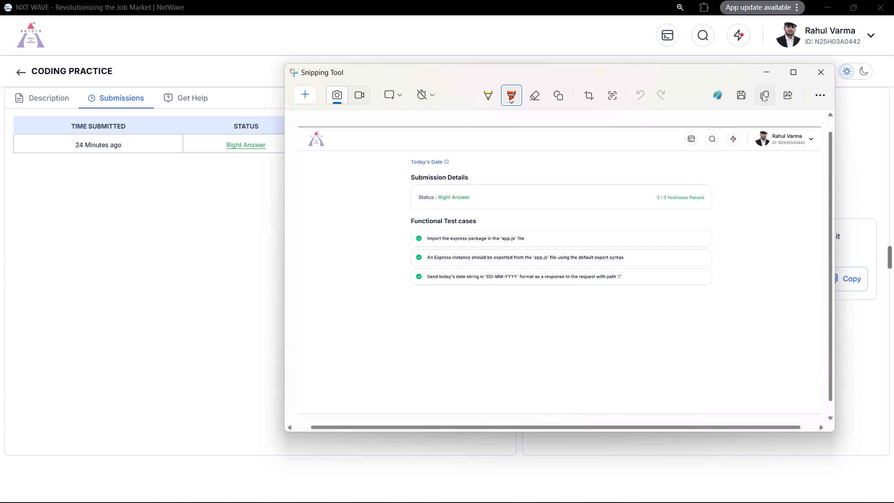
left_click(766, 71)
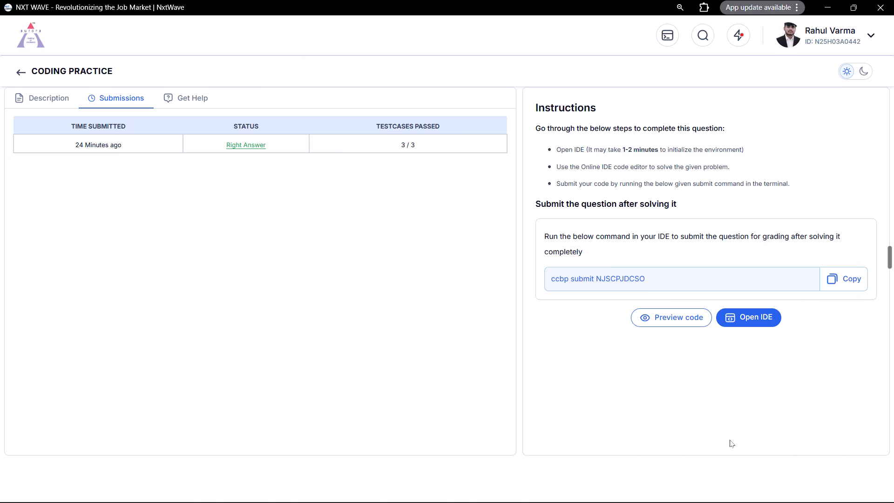
left_click(667, 460)
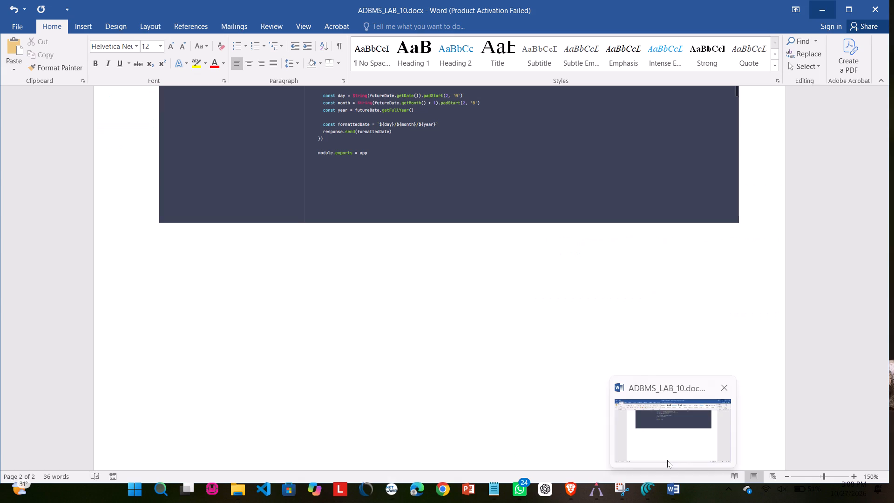
key("ctrl+v")
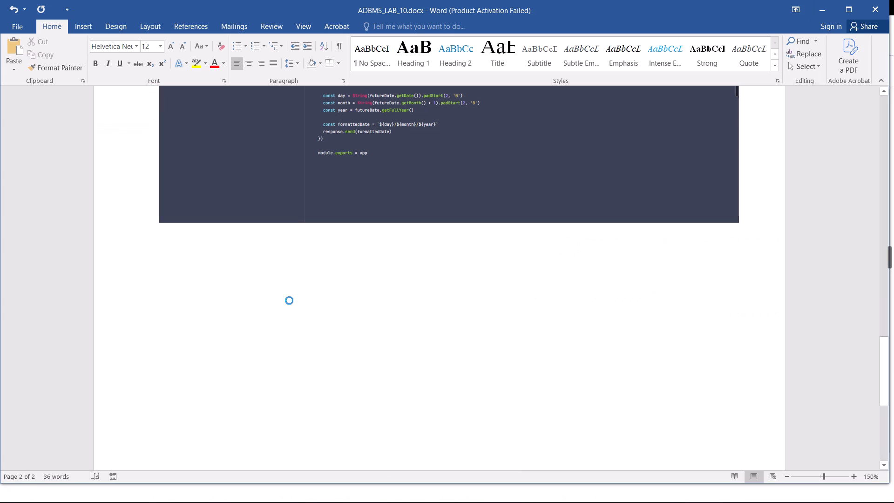
Copy the large "Today's Date" heading from the problem's description in NXT WAVE and minimize that window.
scroll(343, 314, "up", 1)
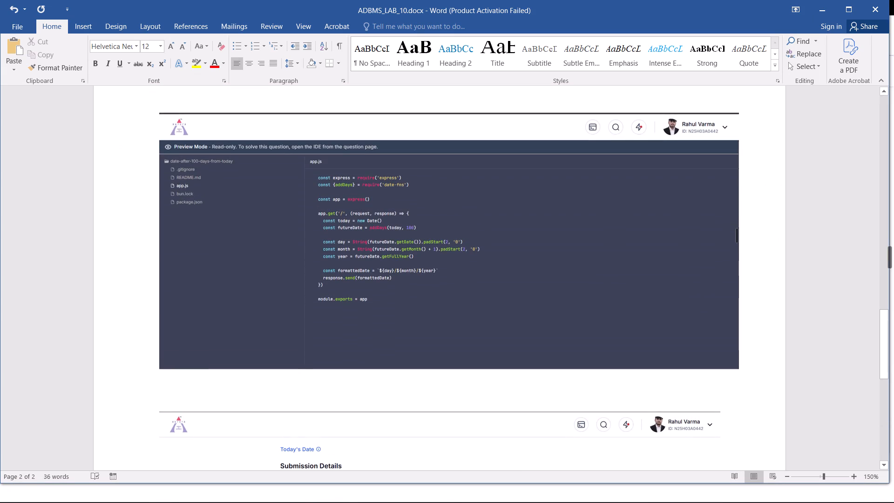
left_click(173, 381)
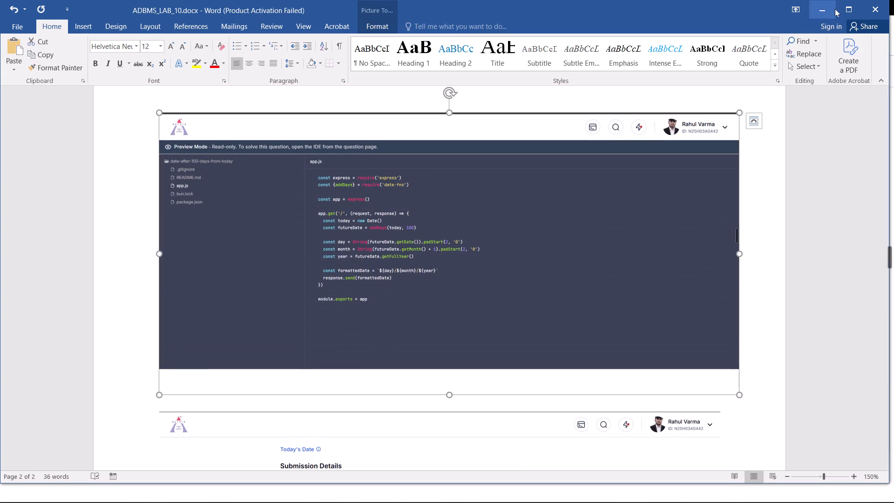
left_click(835, 8)
left_click(38, 92)
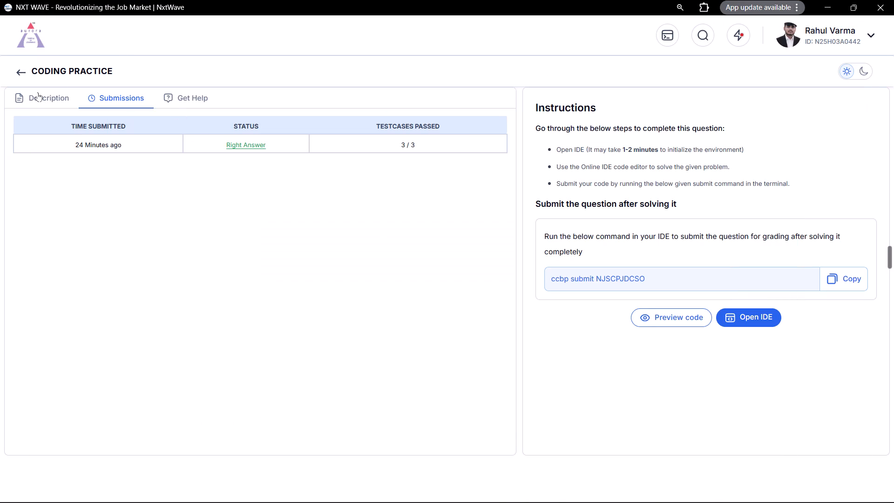
left_click_drag(143, 190, 17, 174)
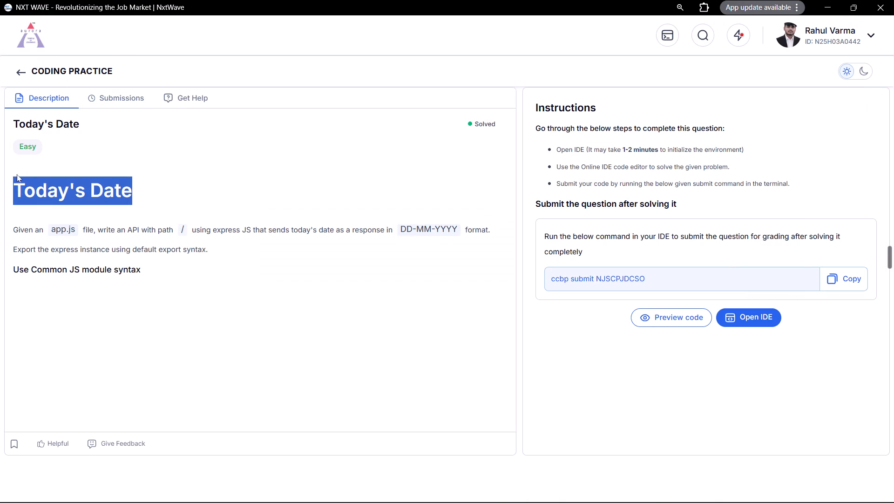
left_click_drag(17, 174, 11, 175)
key("ctrl+c")
left_click(813, 0)
left_click(827, 0)
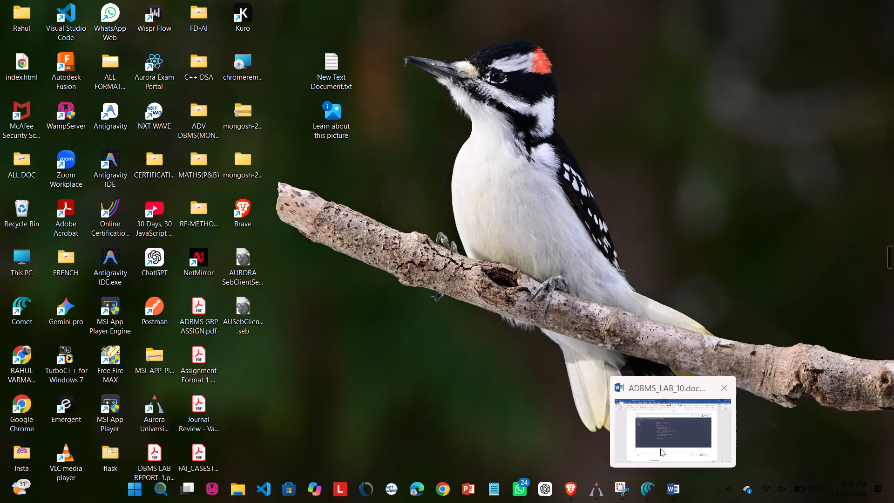
Switch to the Word report, add a paragraph below the date-after-100-days code screenshot and paste the copied "Today's Date" heading there.
left_click(660, 449)
left_click(195, 403)
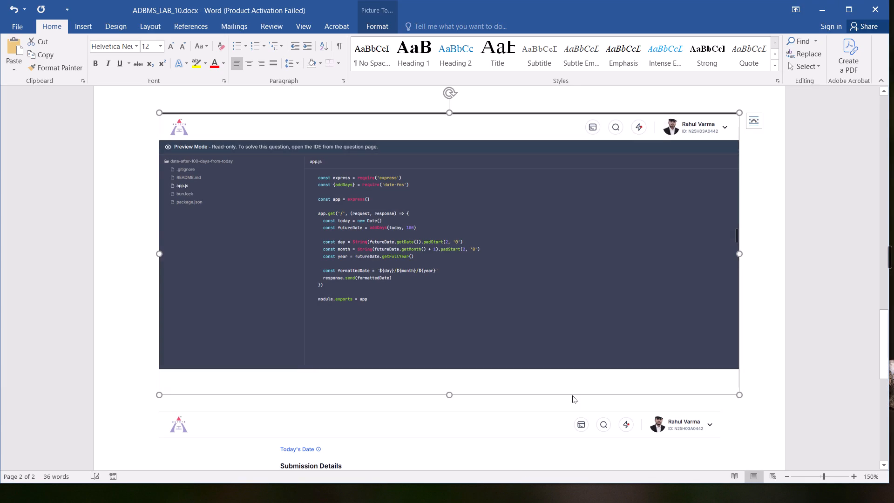
left_click(756, 381)
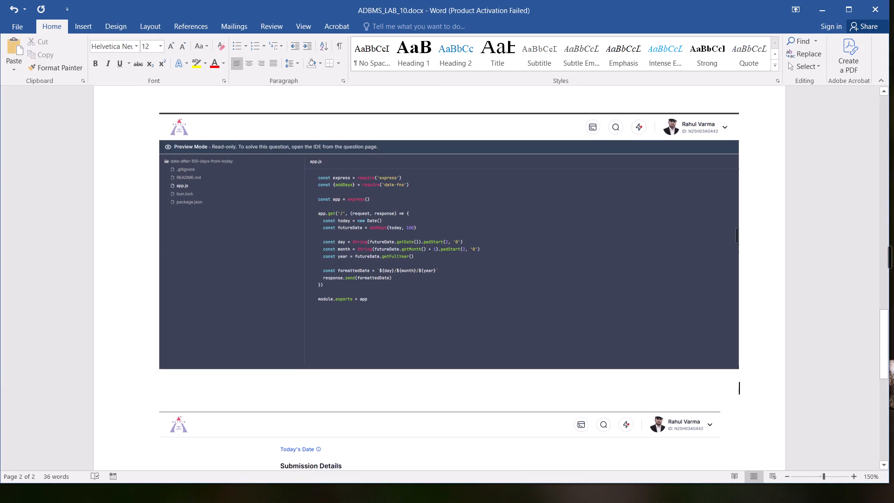
key("Return")
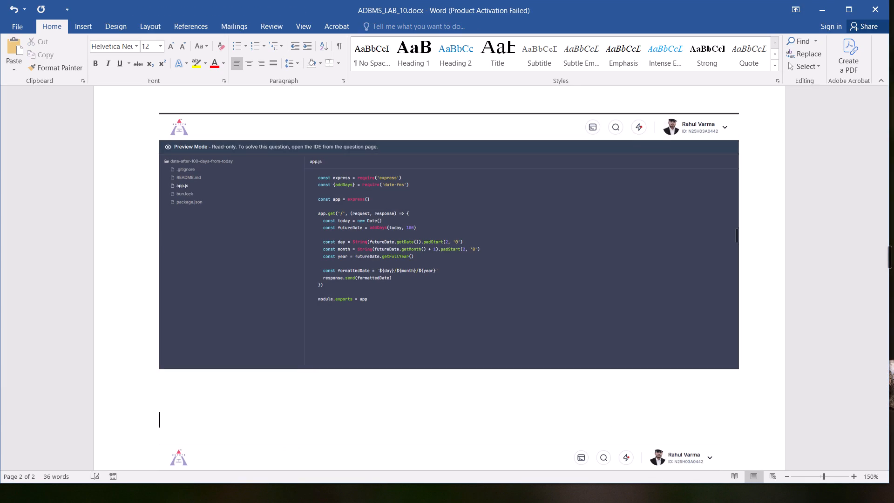
key("ctrl+v")
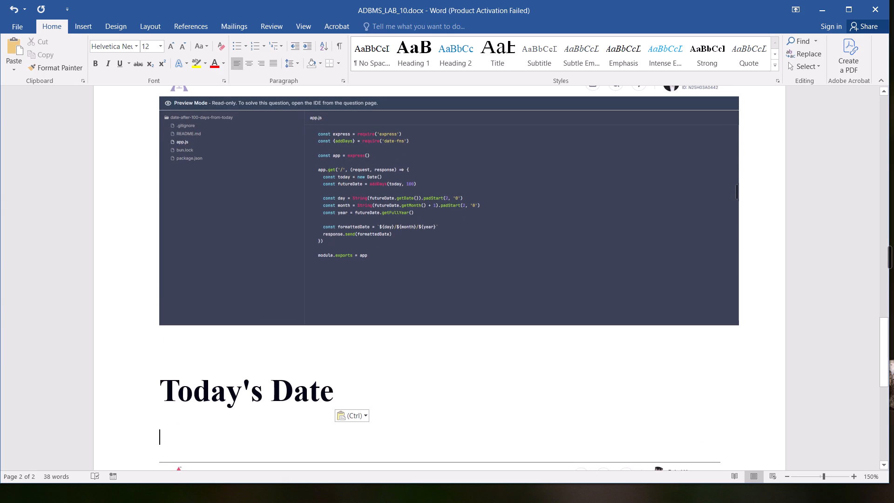
Set the "Today's Date" heading's font size to 11 and delete the empty paragraph between it and the submission screenshot.
left_click_drag(335, 391, 196, 373)
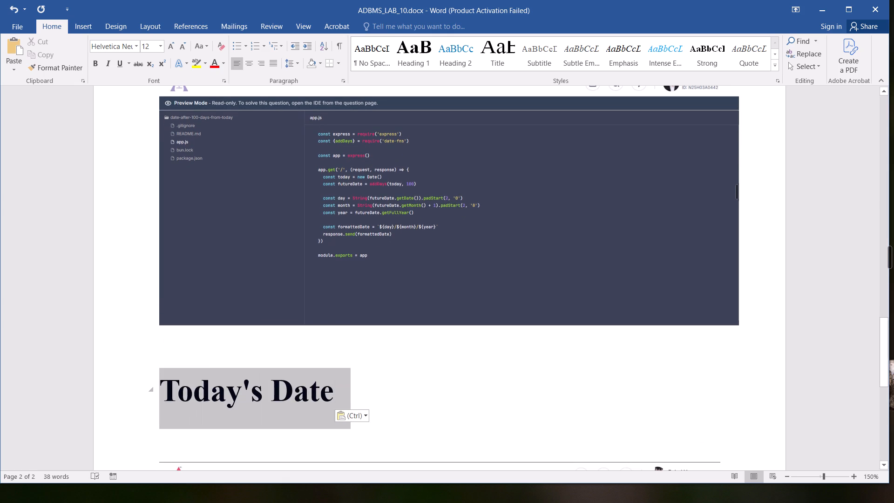
left_click_drag(196, 373, 184, 374)
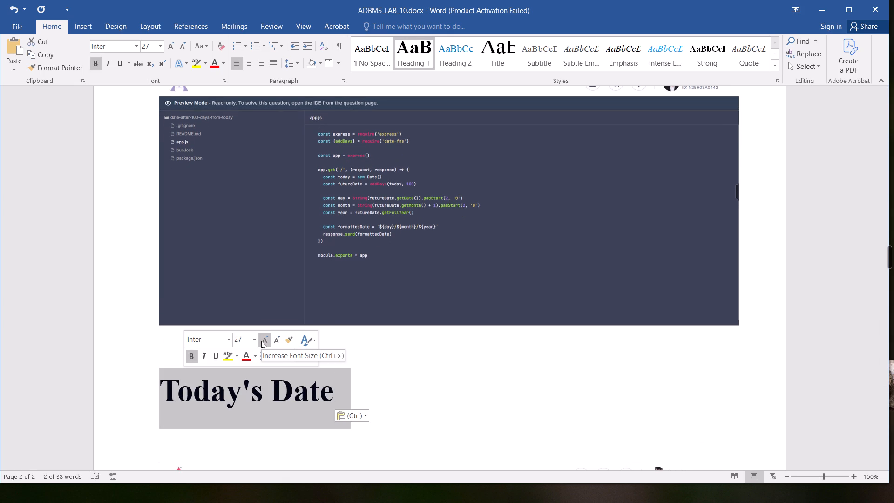
left_click(252, 339)
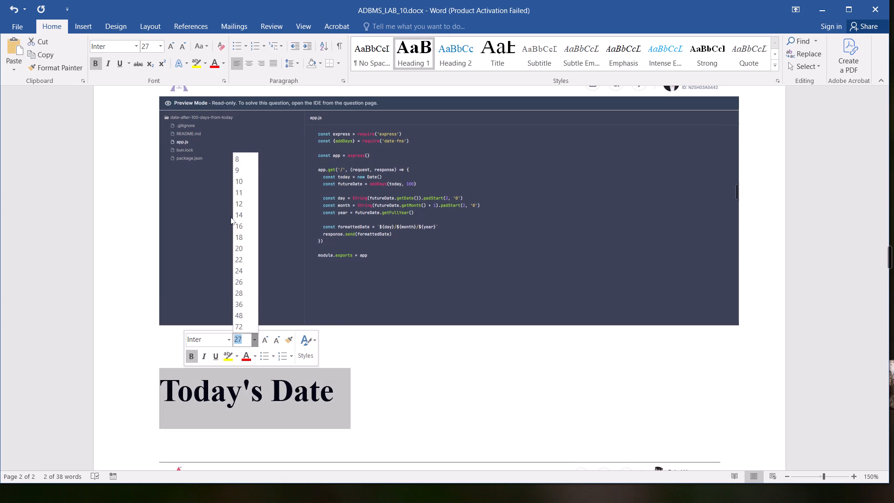
left_click(246, 194)
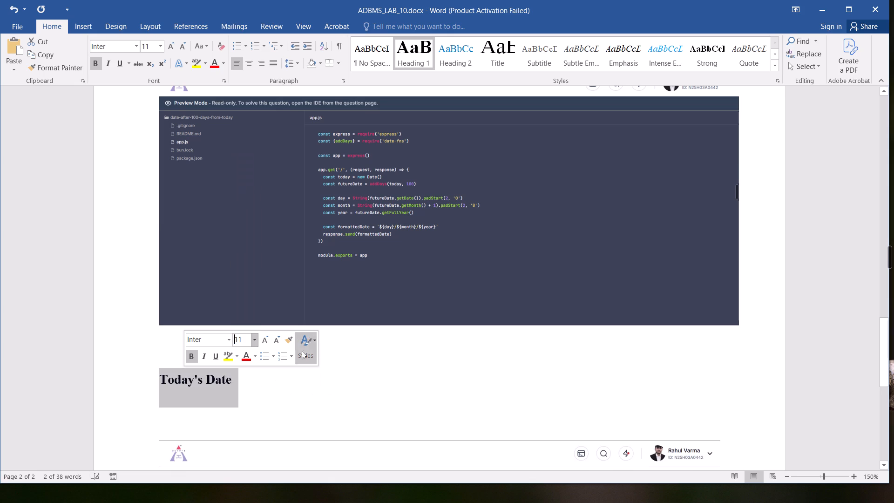
left_click(255, 430)
key("BackSpace")
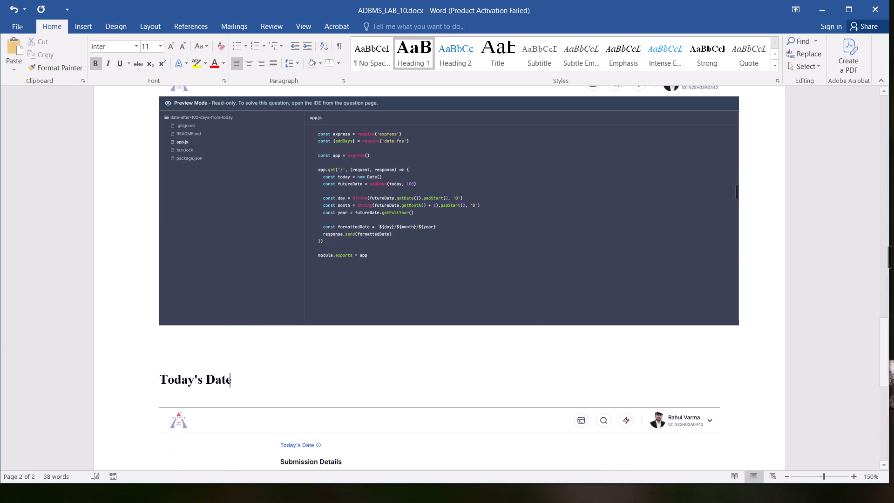
Switch to the NXT WAVE window with the "Date after 100 Days from Today" submission and return it to the home page.
scroll(273, 348, "down", 2)
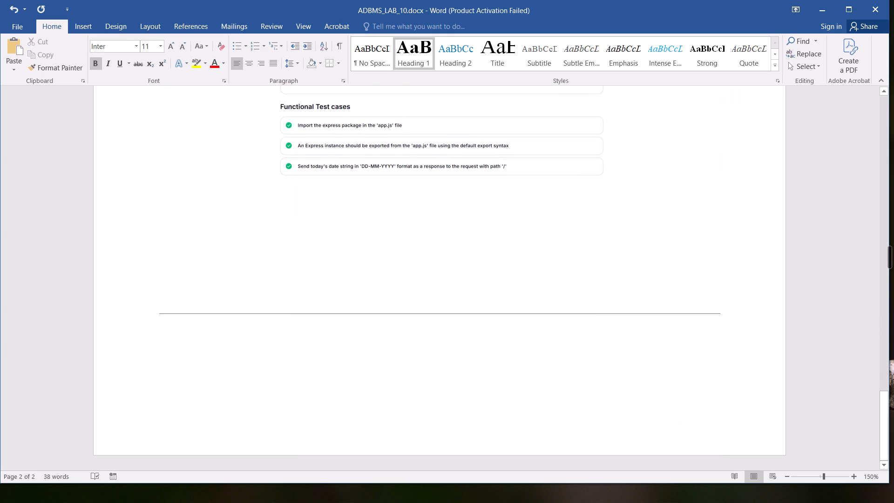
scroll(277, 319, "down", 1)
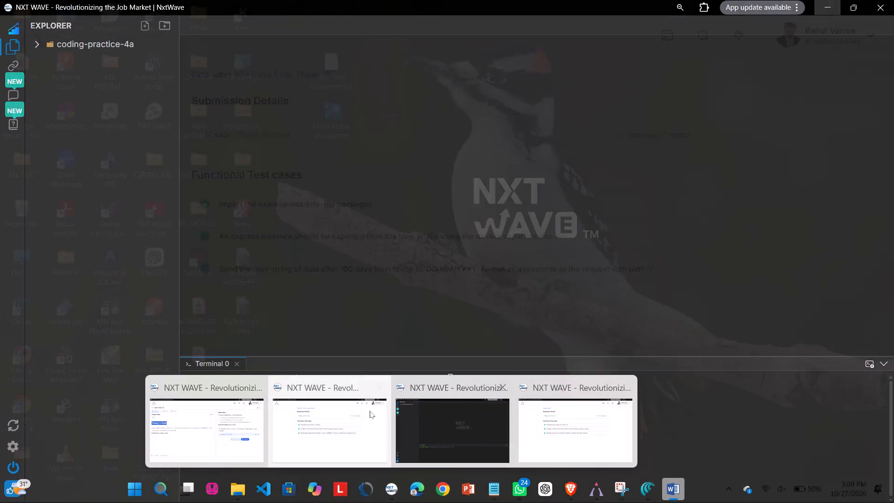
left_click(344, 410)
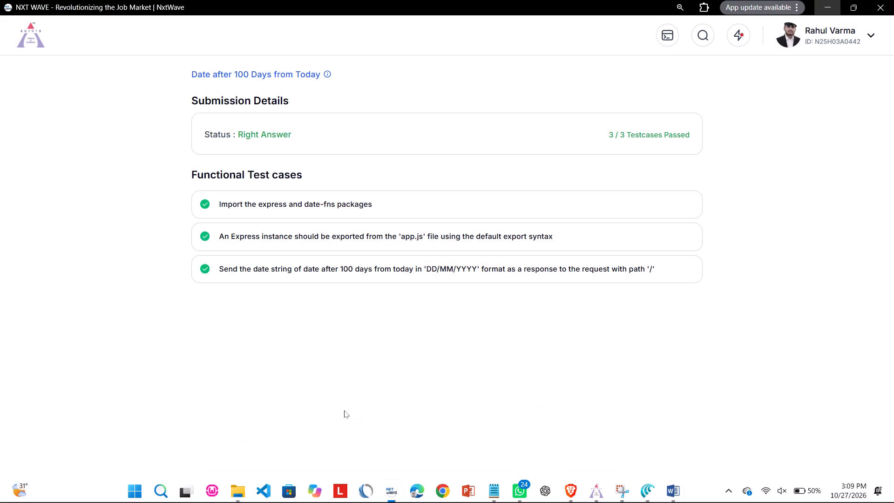
scroll(153, 148, "right", 5)
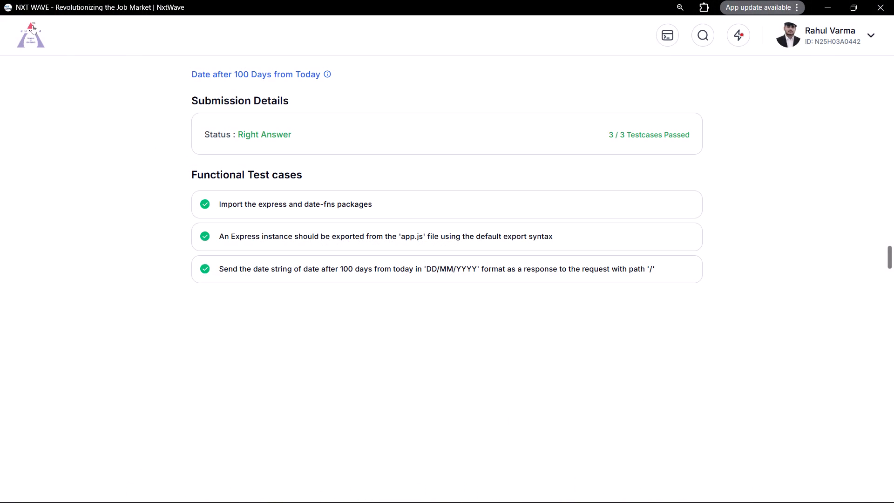
left_click(27, 33)
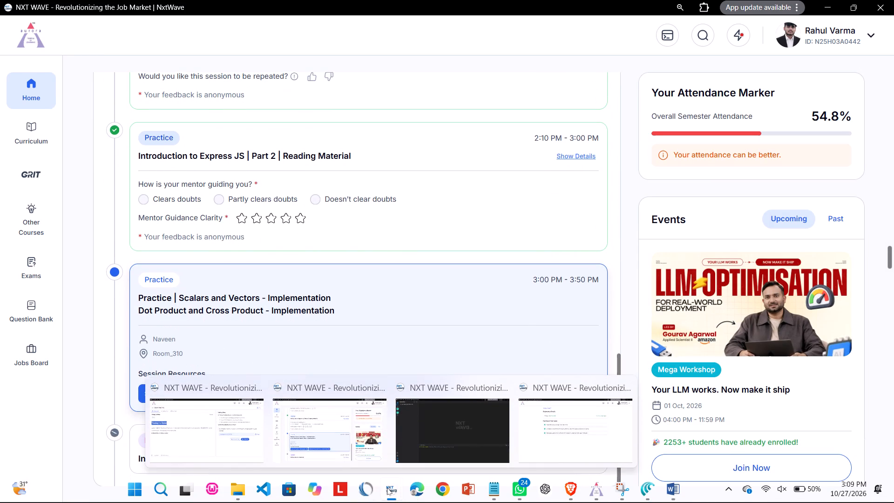
Open the read-only code preview of the Today's Date problem from its NXT WAVE coding practice page.
left_click(238, 424)
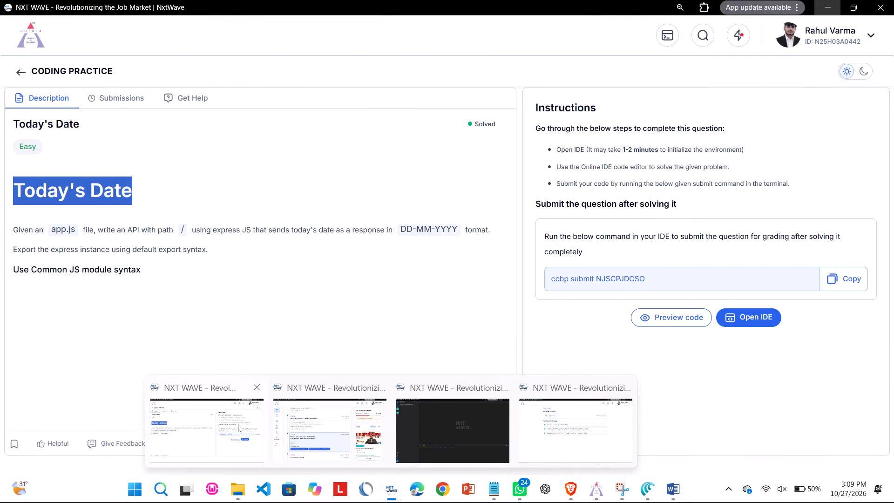
left_click(667, 322)
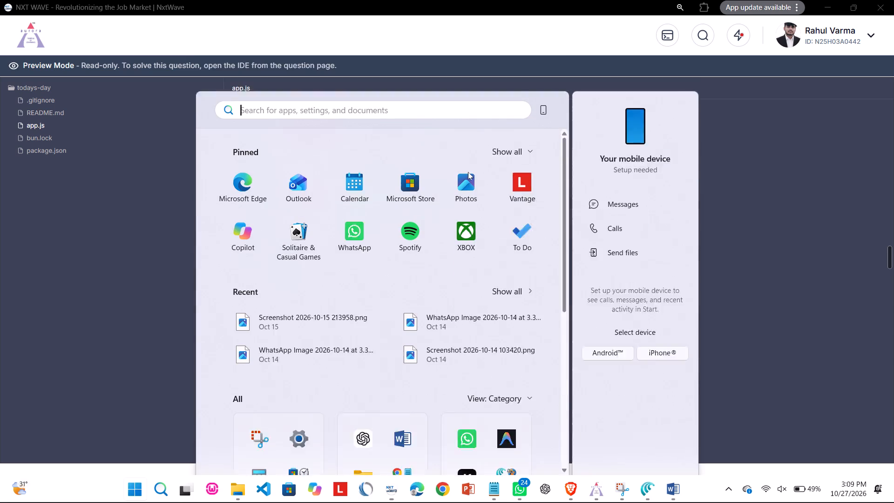
left_click(692, 193)
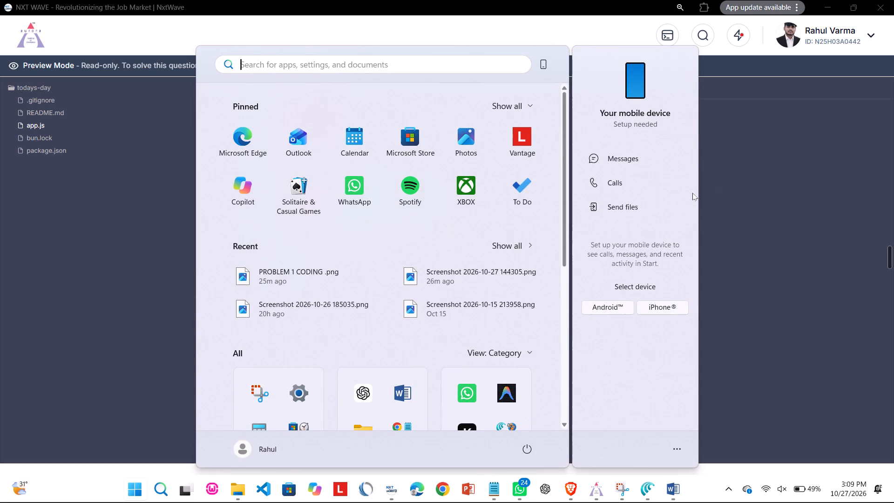
left_click(747, 212)
Capture the Today's Date app.js code preview with Snipping Tool, copy the capture and minimize the preview window.
key("shift+super+s")
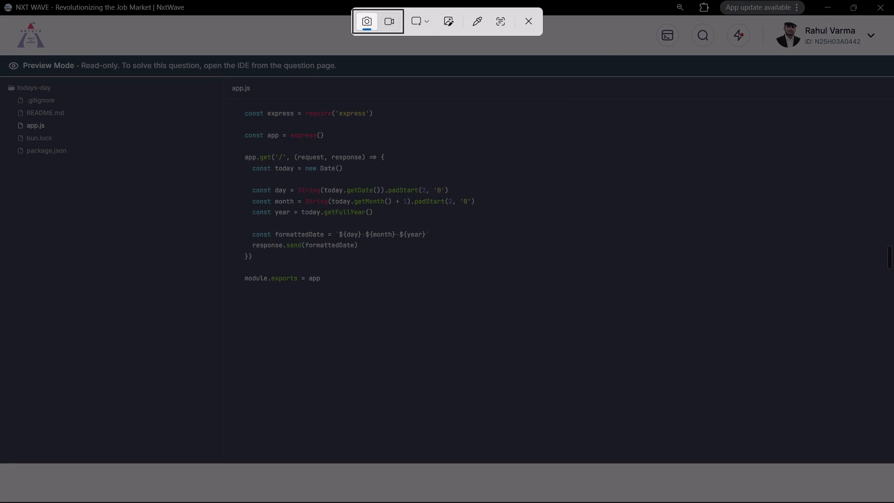
left_click_drag(0, 16, 893, 476)
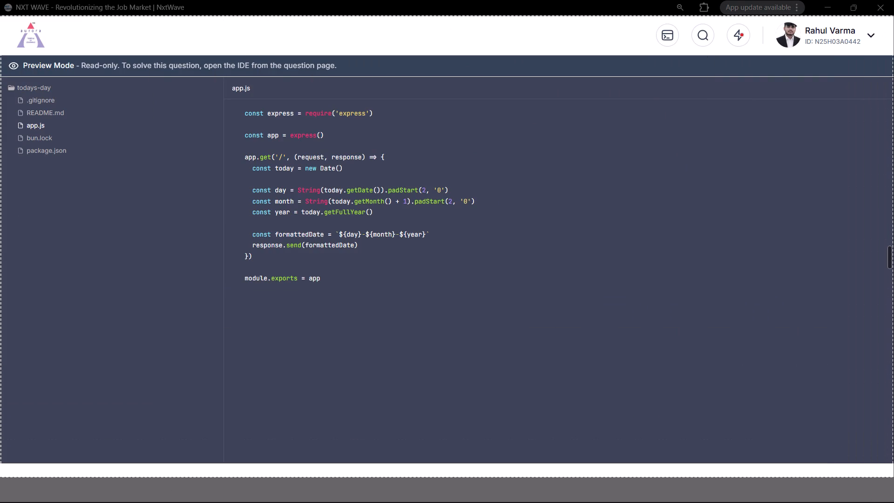
left_click_drag(893, 476, 893, 502)
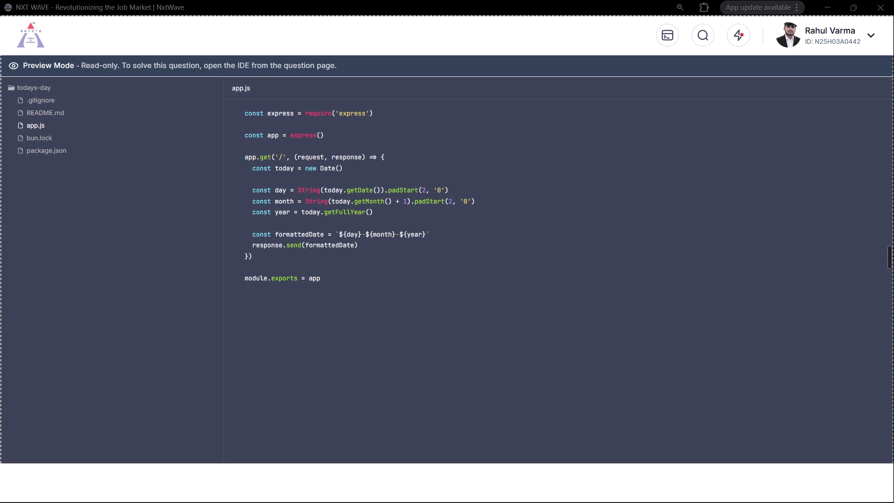
left_click_drag(893, 502, 888, 502)
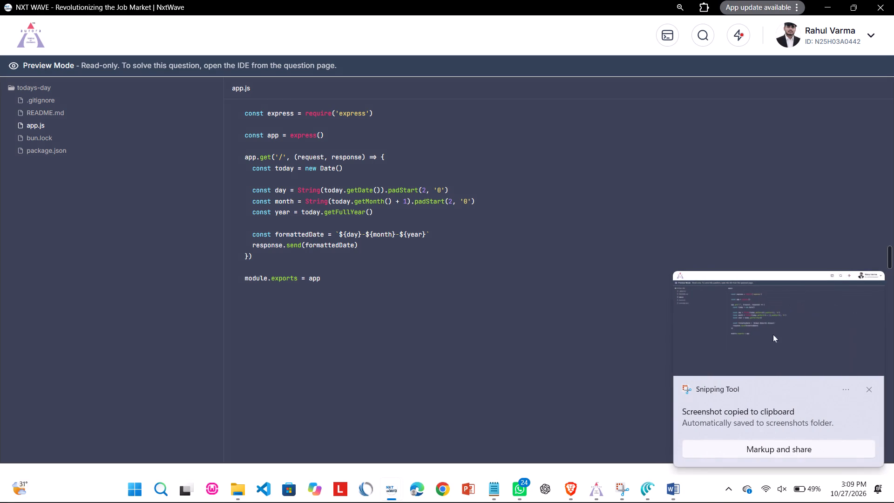
left_click(767, 326)
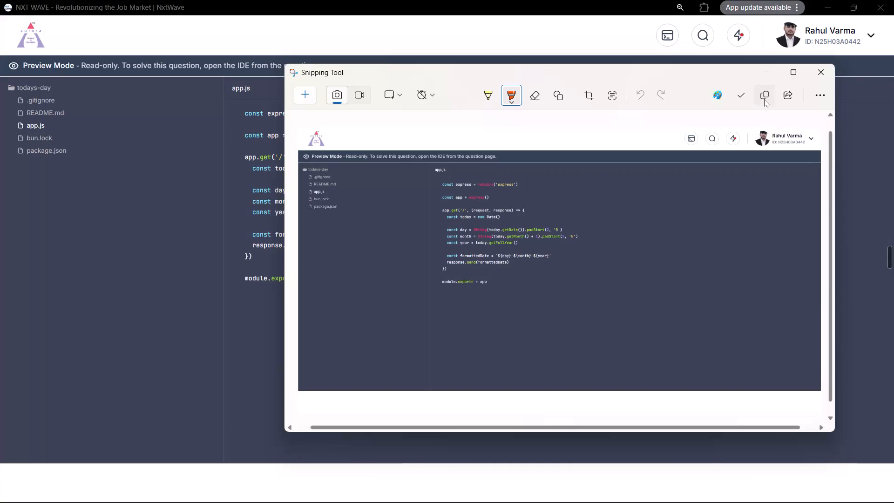
left_click(763, 99)
left_click(765, 66)
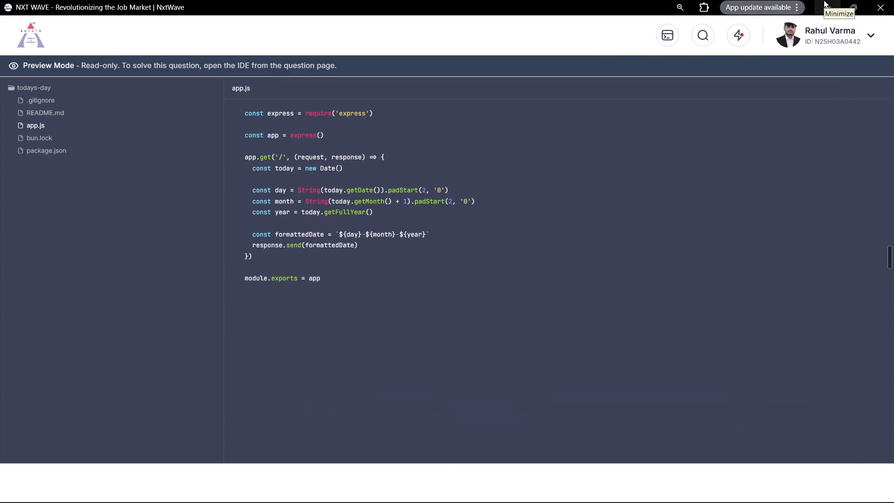
left_click(824, 0)
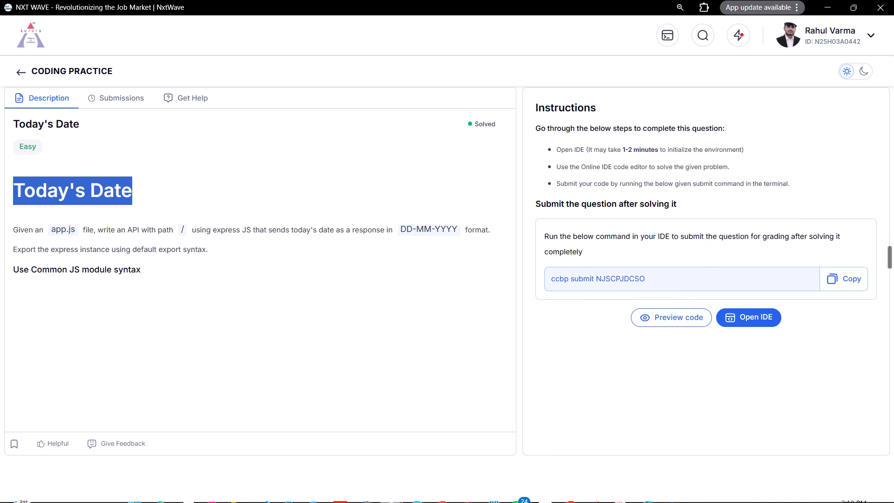
Return to the Word report and slightly shrink the Today's Date submission screenshot, keeping its proportions.
left_click(690, 416)
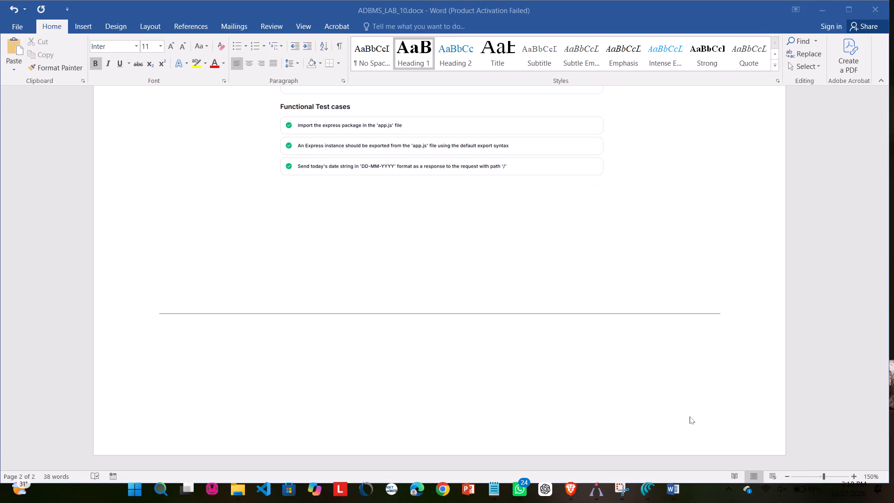
left_click(362, 305)
scroll(362, 305, "up", 1)
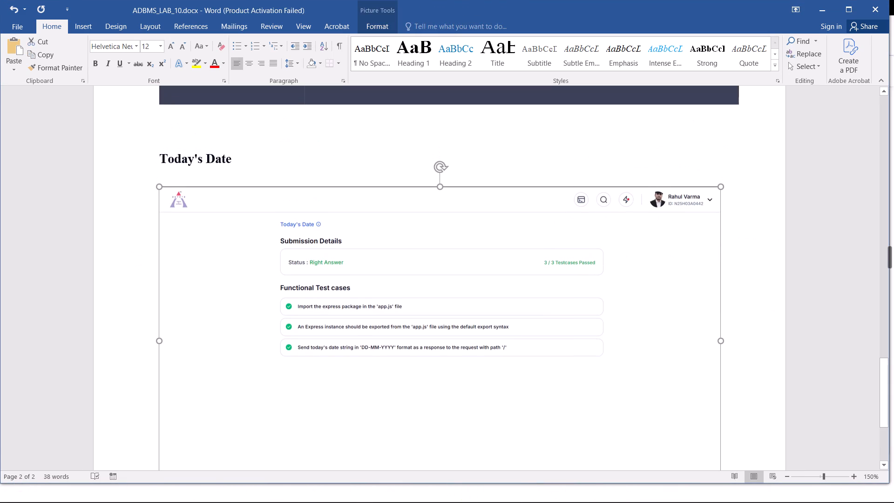
left_click_drag(162, 187, 253, 231)
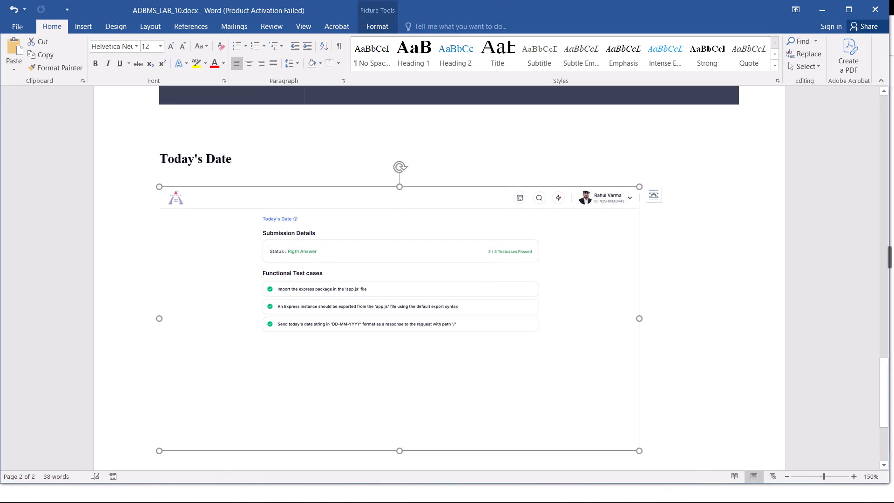
scroll(403, 244, "up", 1)
scroll(389, 279, "down", 1)
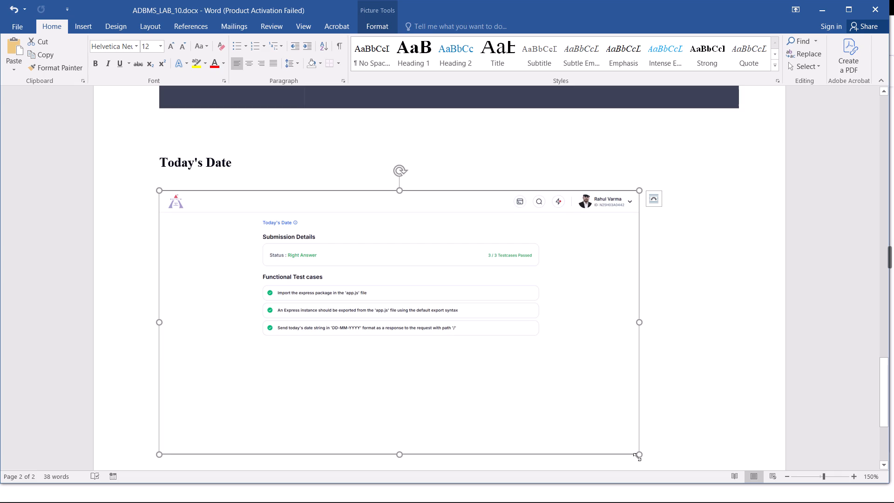
left_click_drag(637, 457, 713, 421)
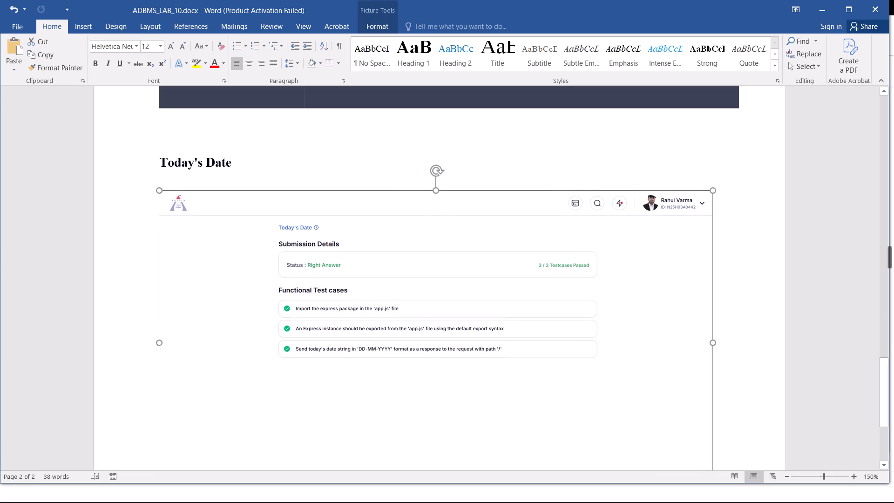
left_click_drag(713, 421, 713, 423)
Paste the copied Today's Date app.js code capture in a new paragraph below the submission screenshot.
scroll(580, 414, "down", 2)
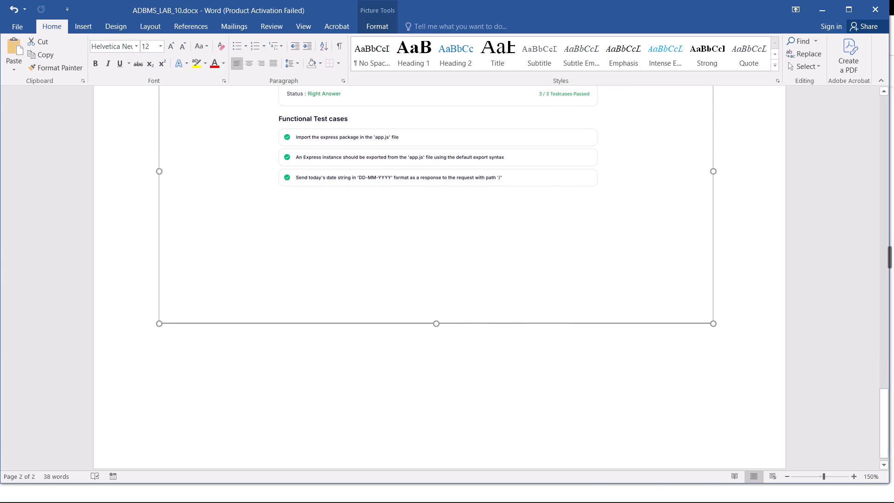
scroll(580, 414, "down", 3)
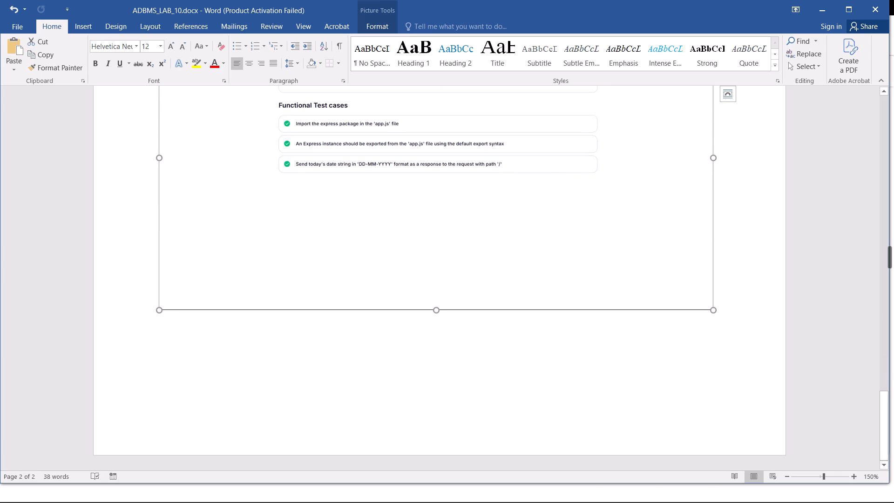
scroll(247, 389, "down", 1)
left_click(312, 374)
left_click(745, 304)
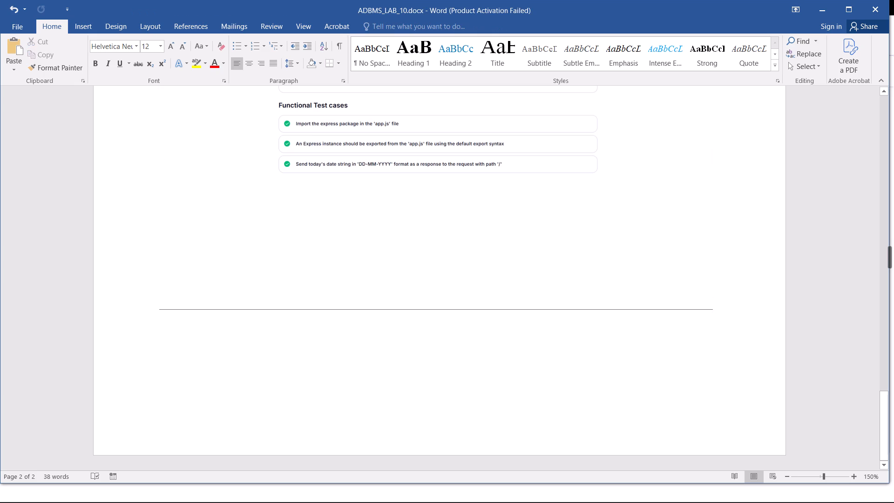
key("Return")
key("ctrl+v")
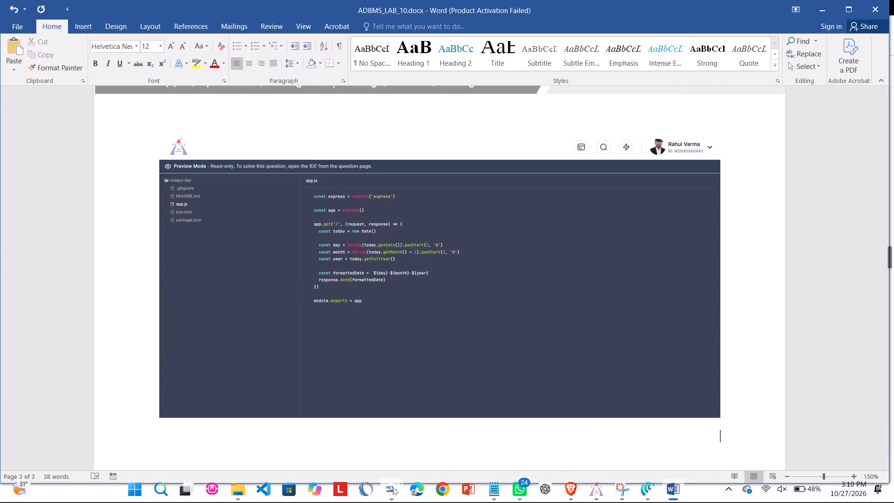
Close the NXT WAVE window that shows the submission details page.
left_click(563, 384)
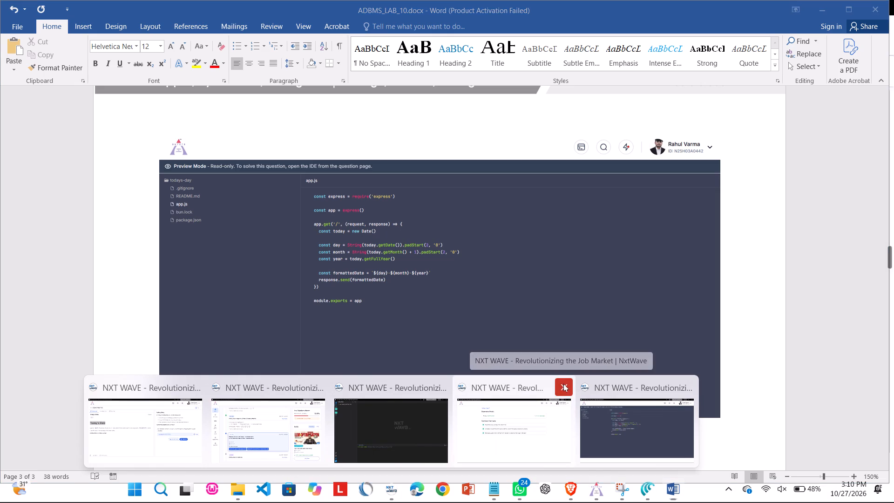
Close the NXT WAVE windows that show the dark online IDE and the course overview page.
left_click(502, 381)
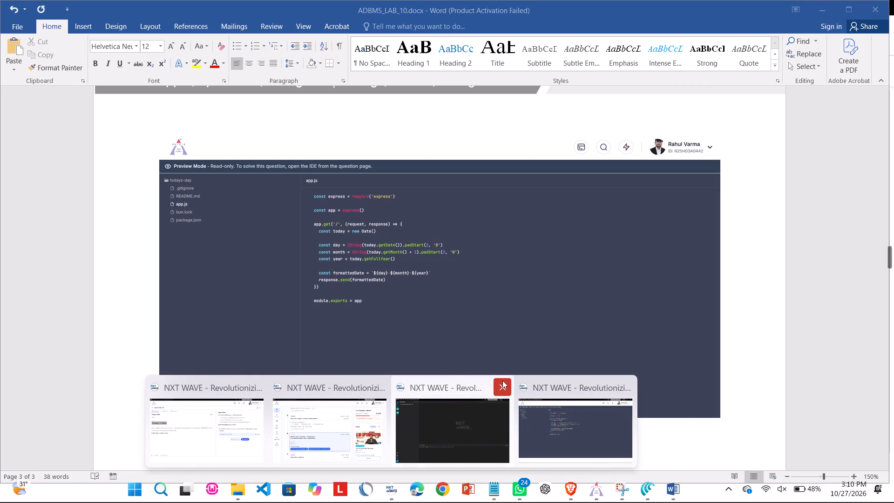
left_click(444, 386)
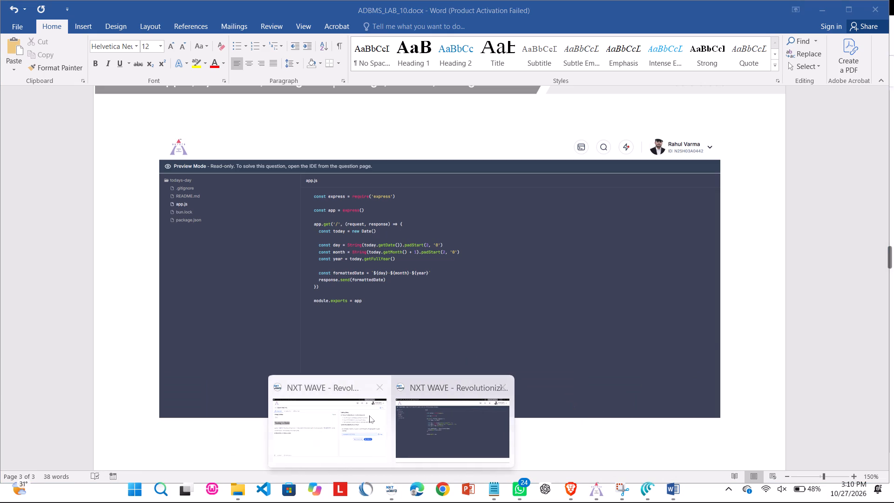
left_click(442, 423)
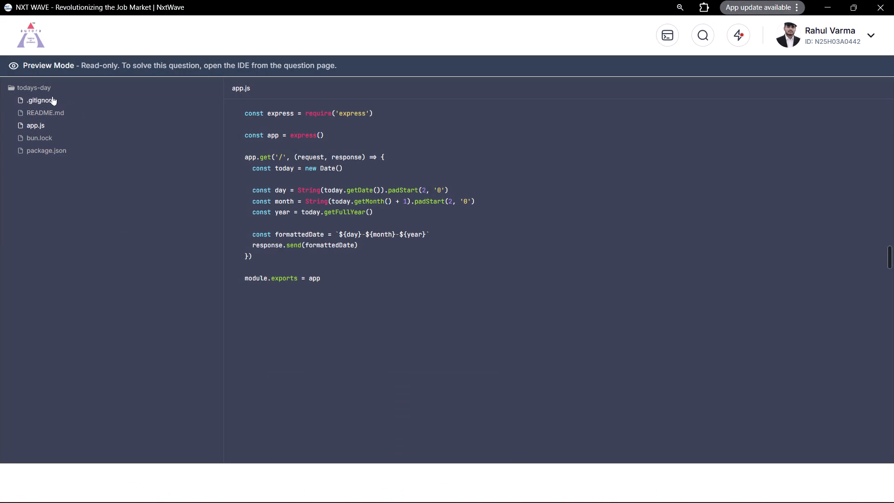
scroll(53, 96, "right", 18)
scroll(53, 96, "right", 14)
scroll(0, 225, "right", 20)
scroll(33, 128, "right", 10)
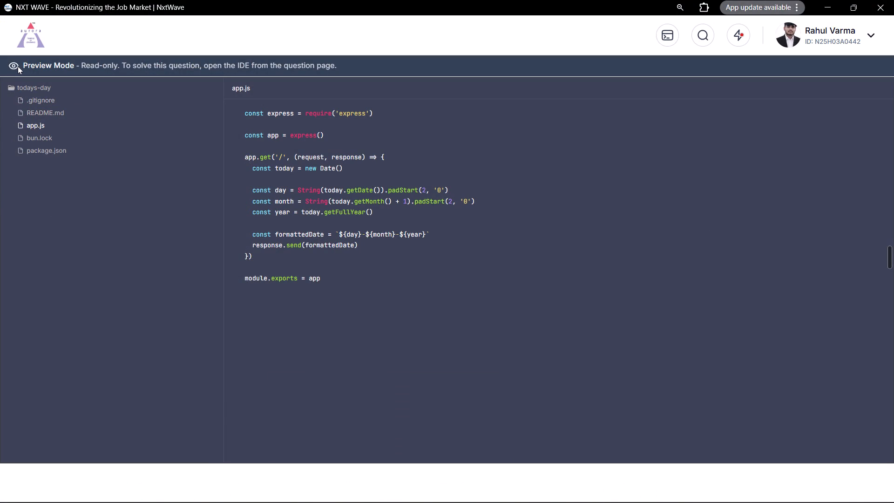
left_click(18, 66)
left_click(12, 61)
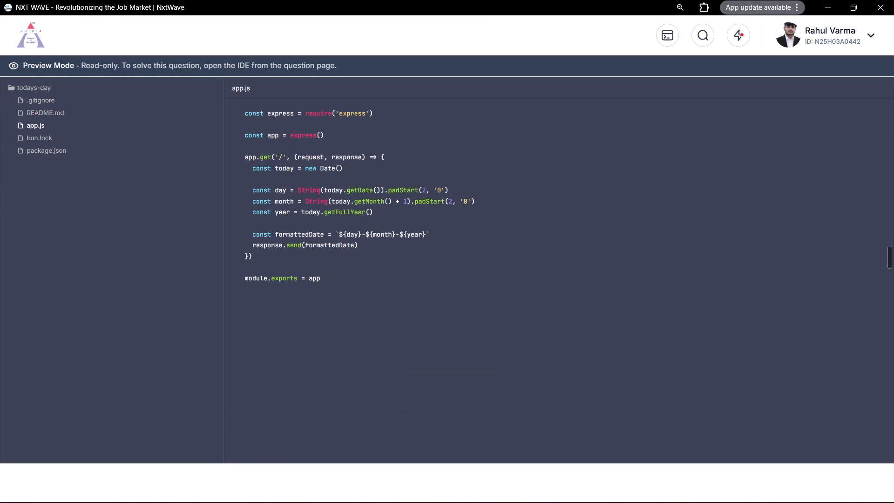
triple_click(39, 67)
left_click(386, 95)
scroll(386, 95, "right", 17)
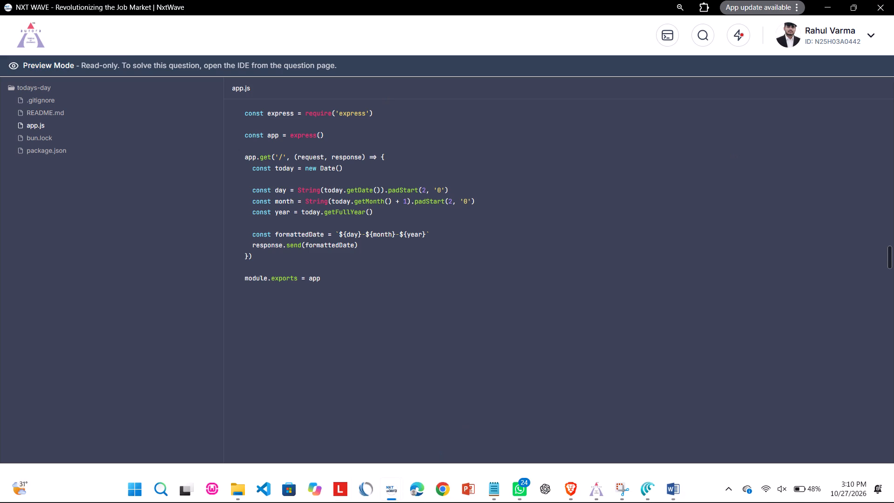
Return from the Today's Date question to the Coding Practice list and open the API Routing problem's code preview.
left_click(344, 437)
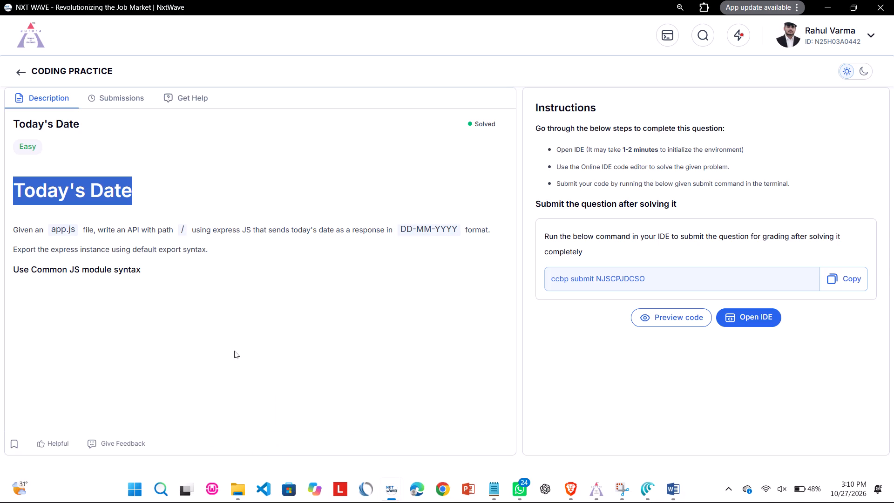
left_click(65, 129)
left_click(19, 71)
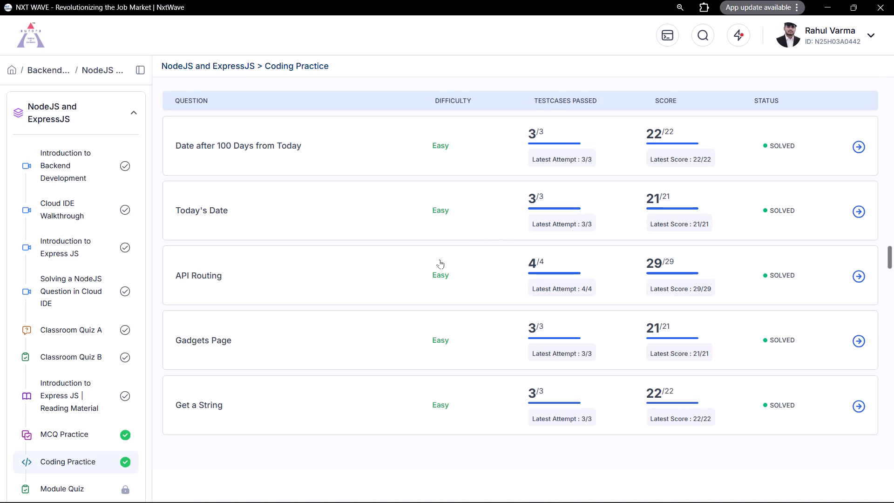
left_click(388, 283)
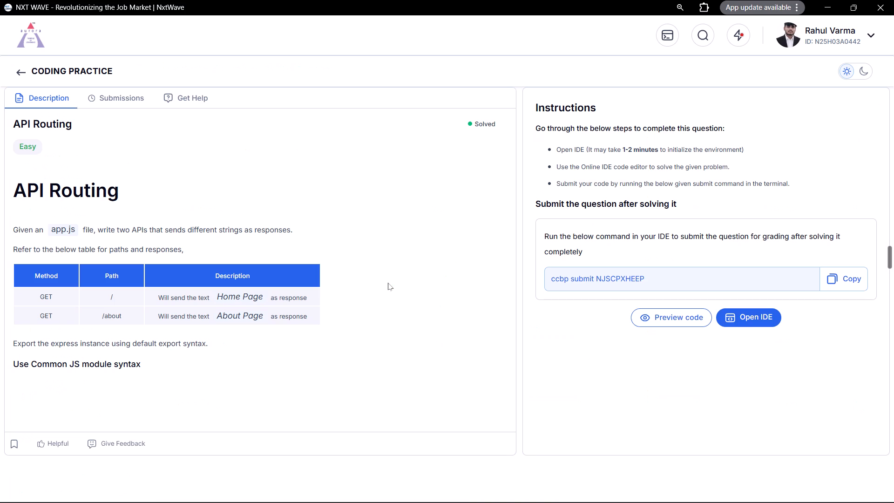
left_click(673, 315)
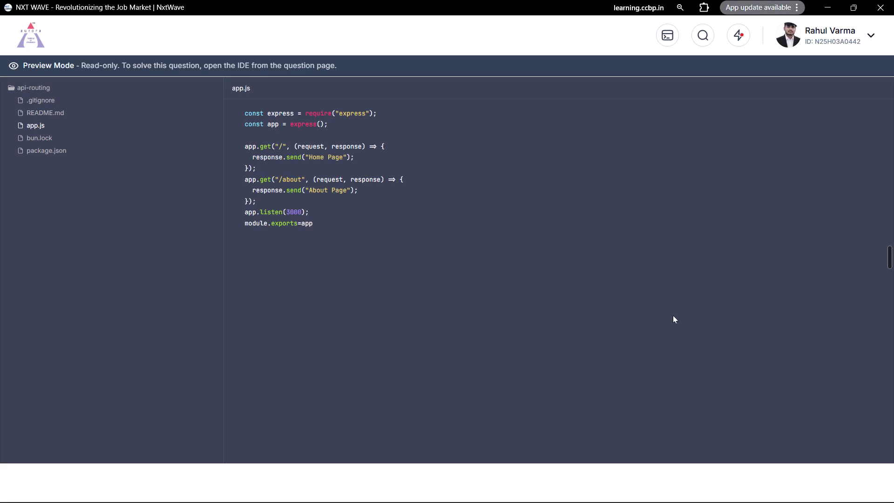
Capture the API Routing app.js code preview with Snipping Tool, copy the capture and minimize the capture window.
key("shift+super+s")
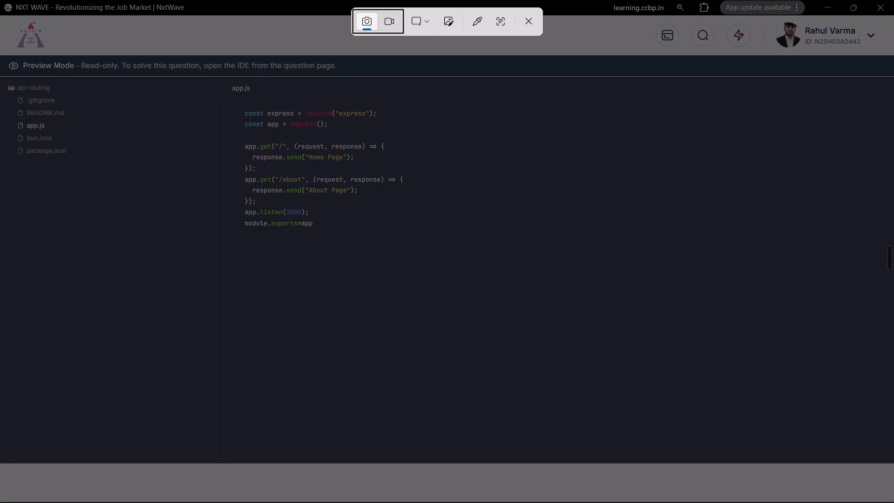
left_click_drag(0, 17, 893, 460)
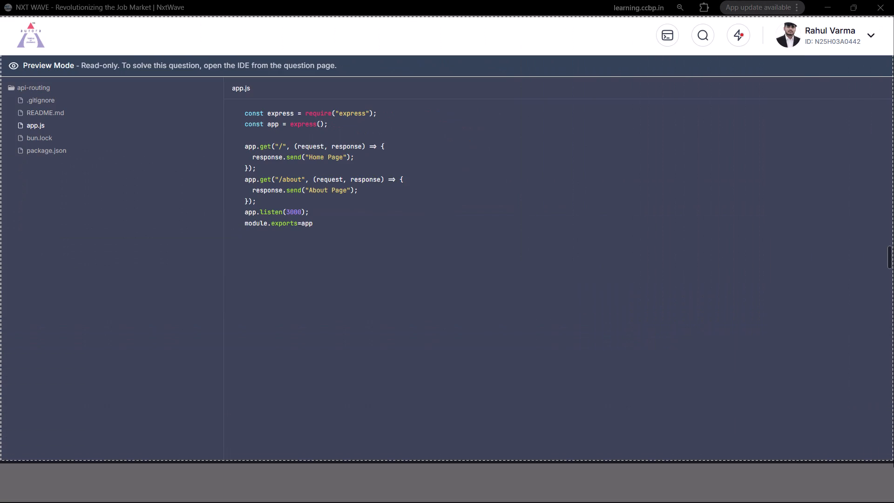
left_click_drag(893, 460, 889, 502)
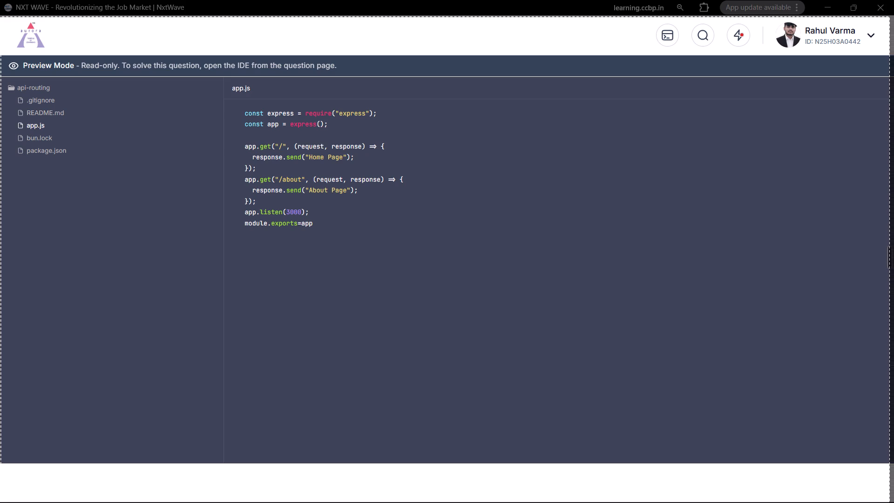
left_click_drag(889, 502, 888, 502)
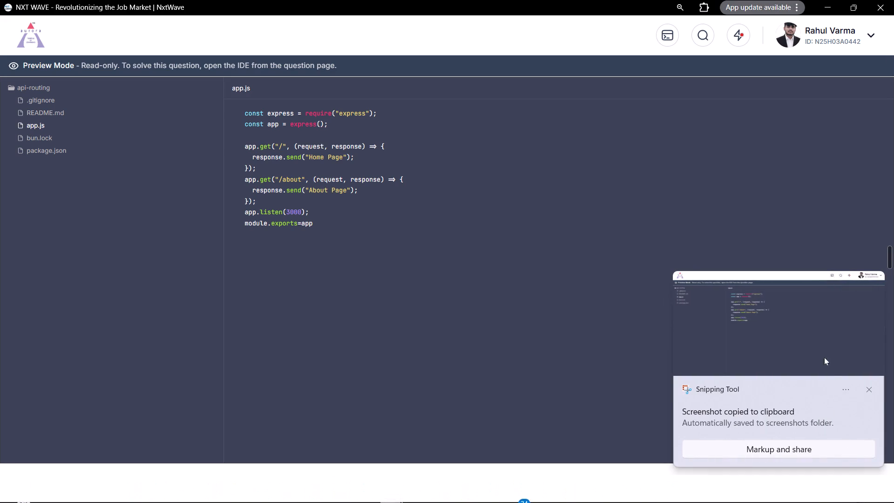
left_click(813, 307)
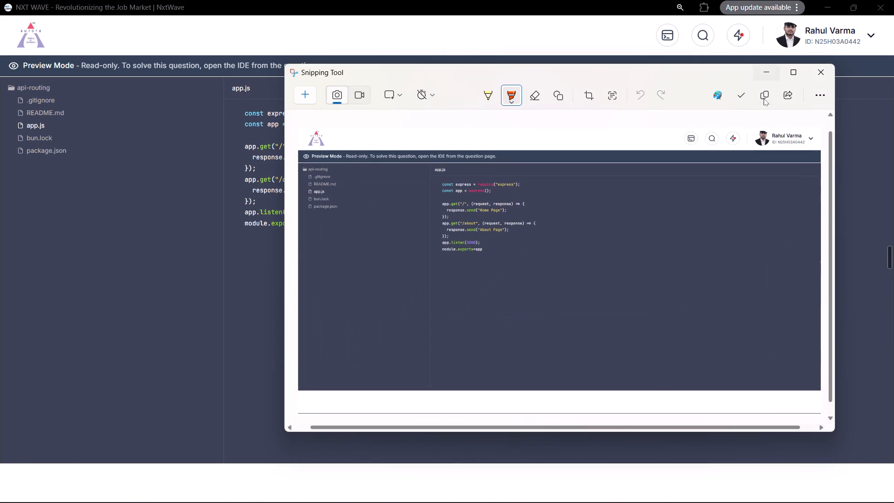
left_click(765, 96)
left_click(764, 74)
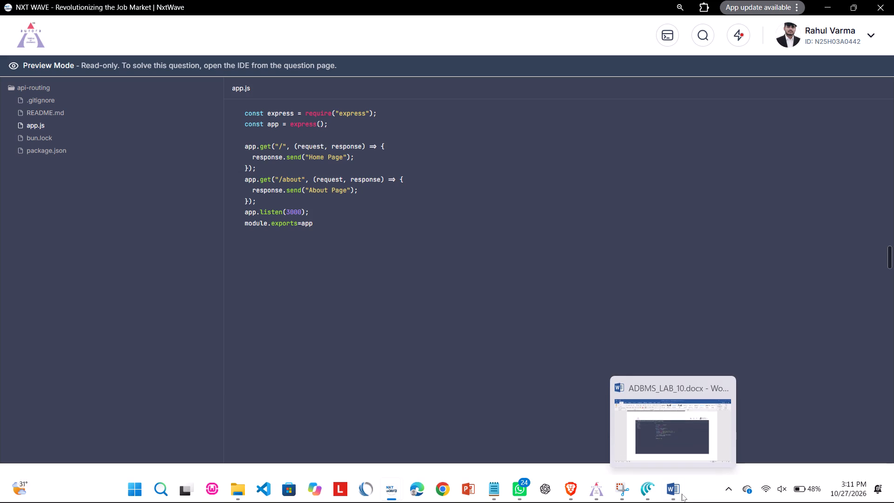
Switch to ADBMS_LAB_10.docx in Word and check the Today's Date code screenshot on the last page.
left_click(669, 430)
scroll(563, 320, "up", 2)
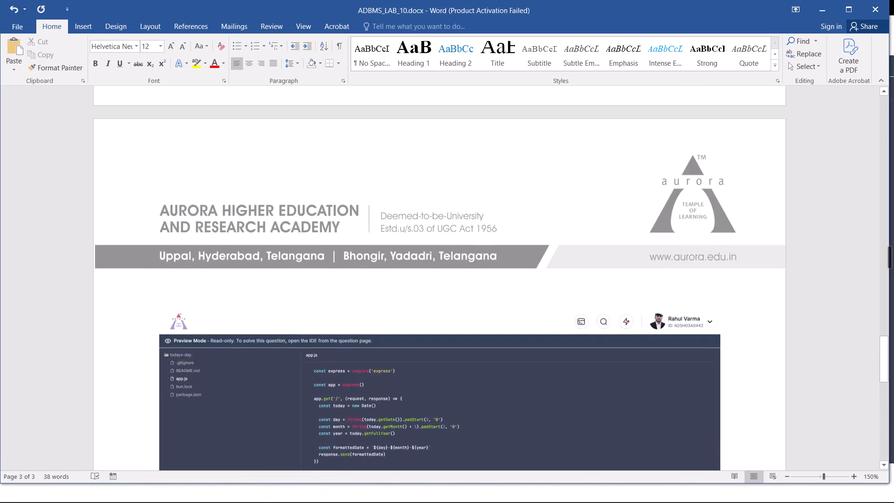
scroll(563, 320, "up", 6)
scroll(563, 320, "down", 4)
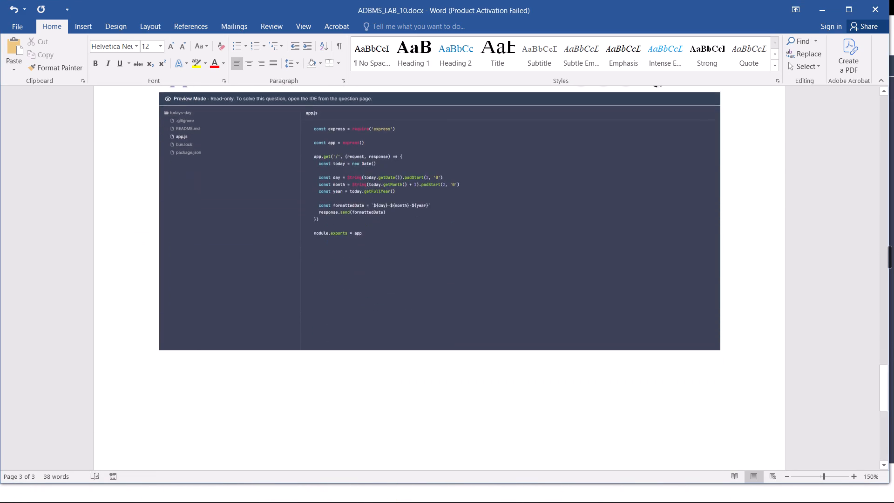
scroll(563, 320, "down", 2)
left_click(235, 283)
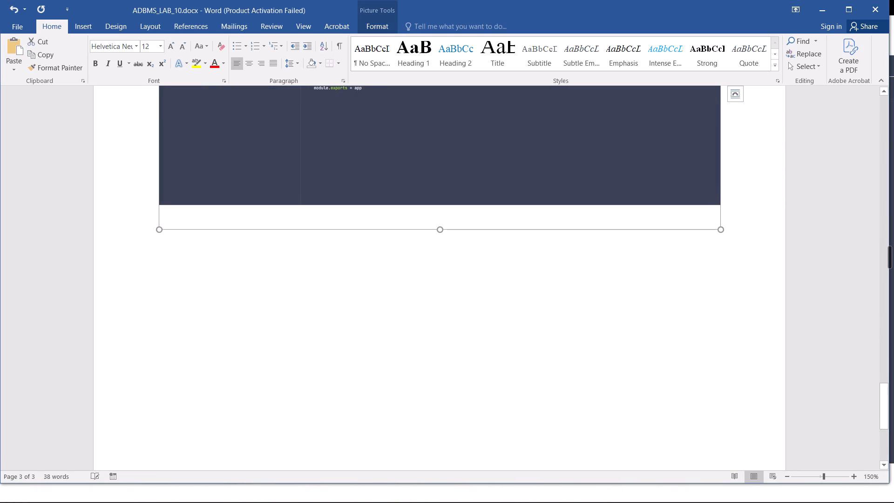
scroll(638, 311, "up", 6)
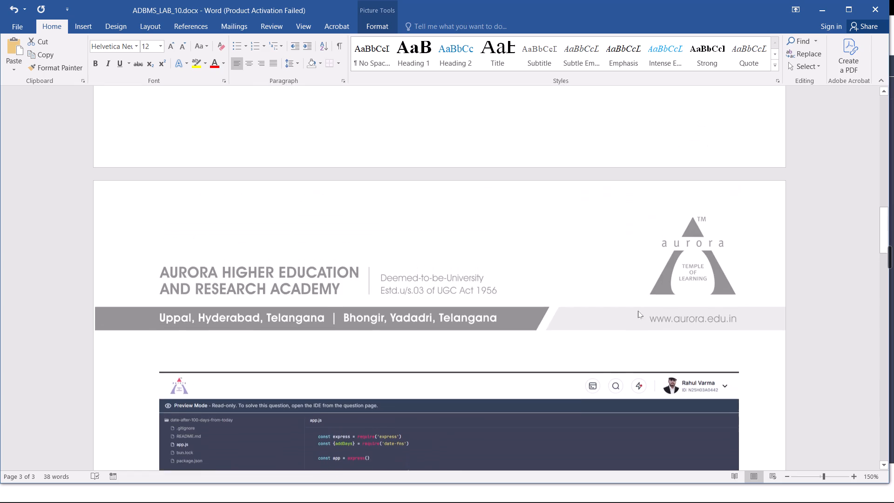
scroll(638, 311, "down", 5)
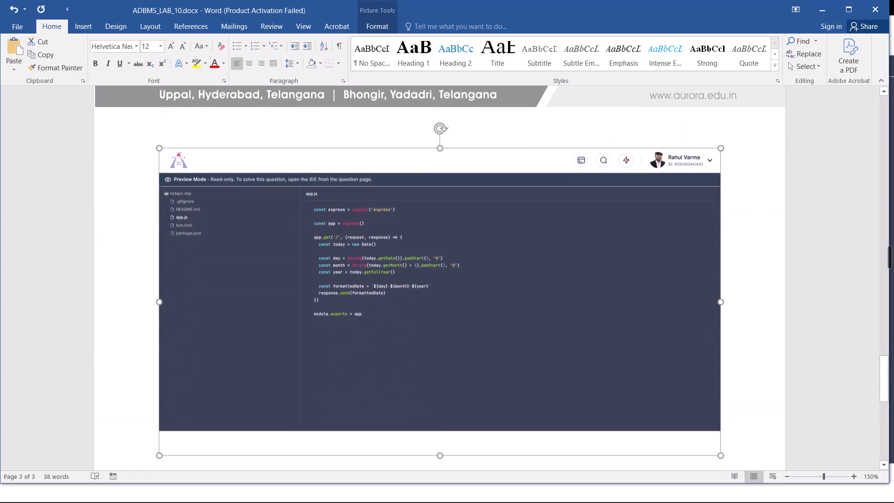
Examine the Today's Date app.js code screenshot at higher magnification, then return the document to 150% zoom.
scroll(426, 240, "right", 1)
scroll(392, 226, "up", 8, "ctrl")
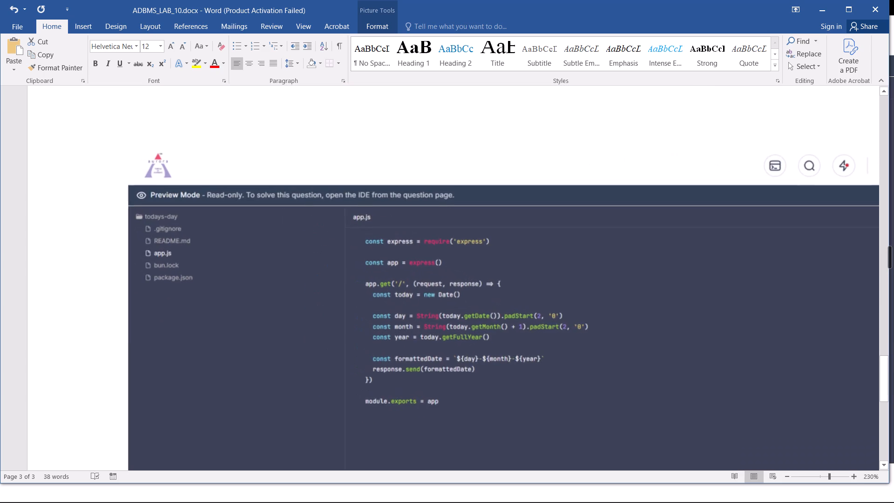
scroll(451, 259, "up", 9, "ctrl")
scroll(524, 344, "left", 1)
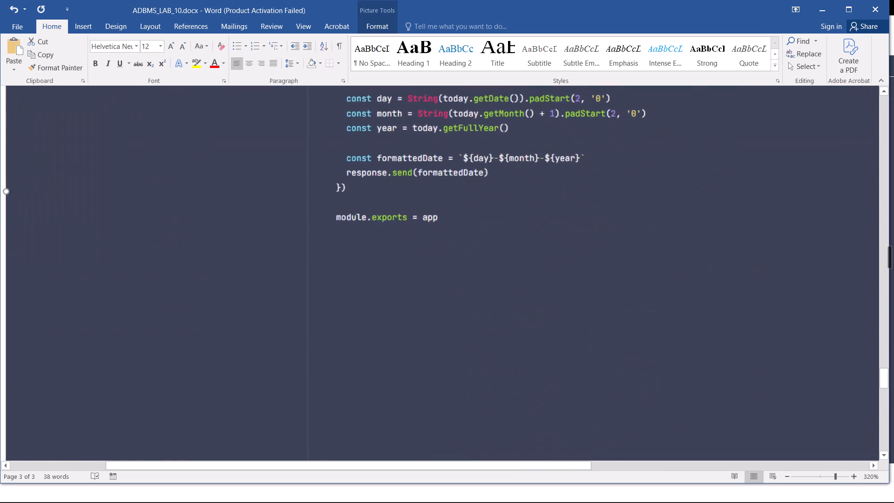
scroll(524, 344, "left", 1)
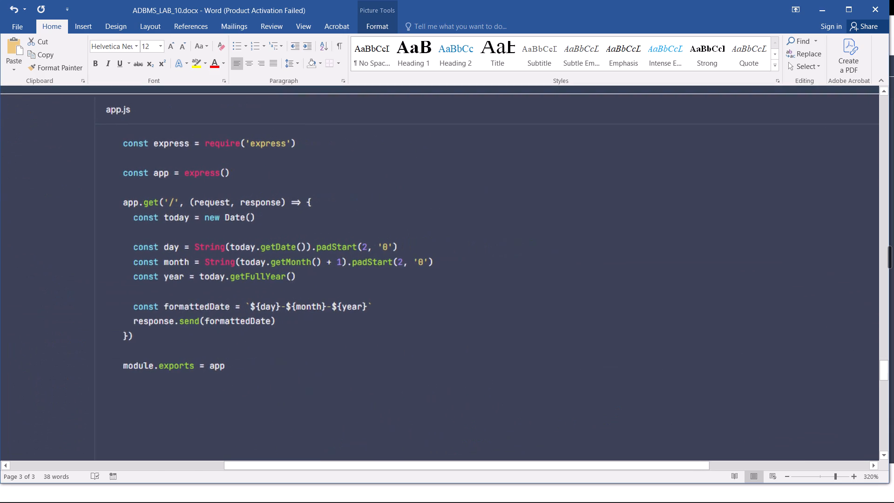
scroll(524, 344, "left", 1)
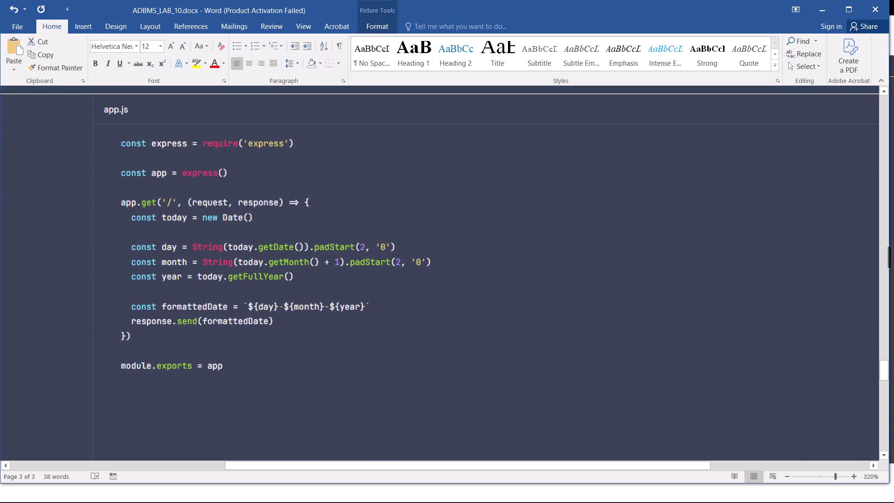
scroll(318, 221, "up", 8, "ctrl")
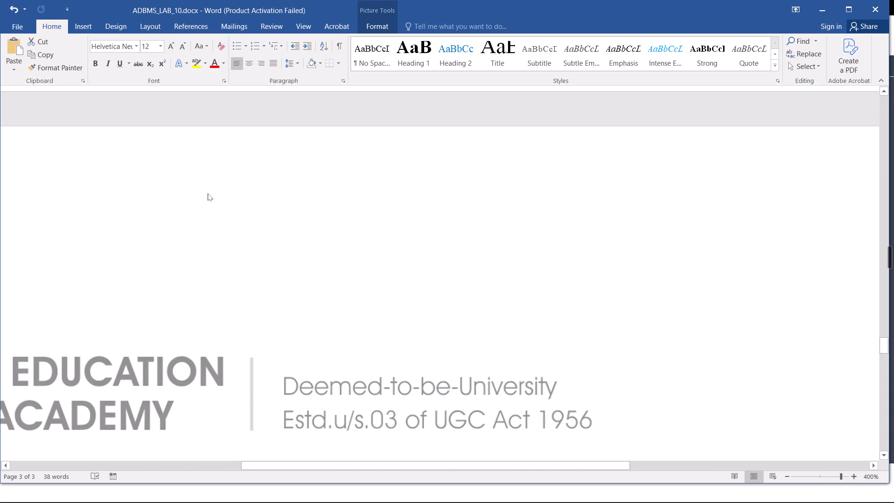
scroll(208, 193, "up", 1, "ctrl")
scroll(208, 193, "down", 2)
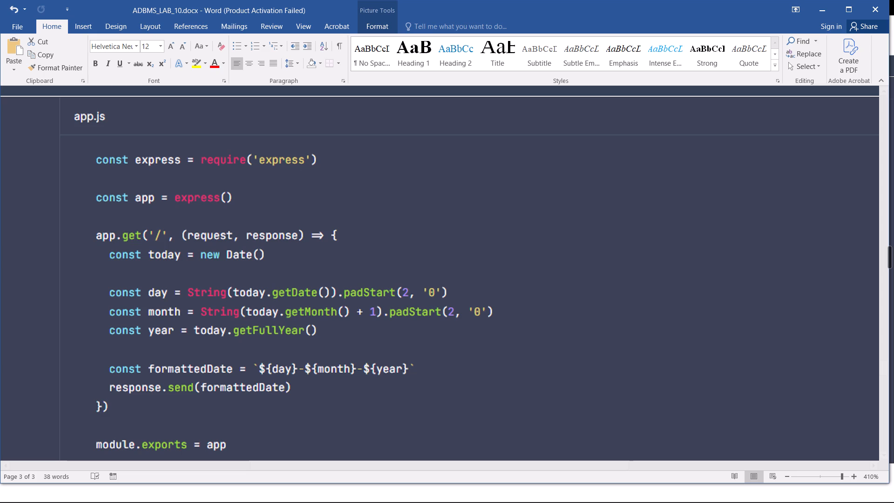
scroll(463, 347, "up", 1)
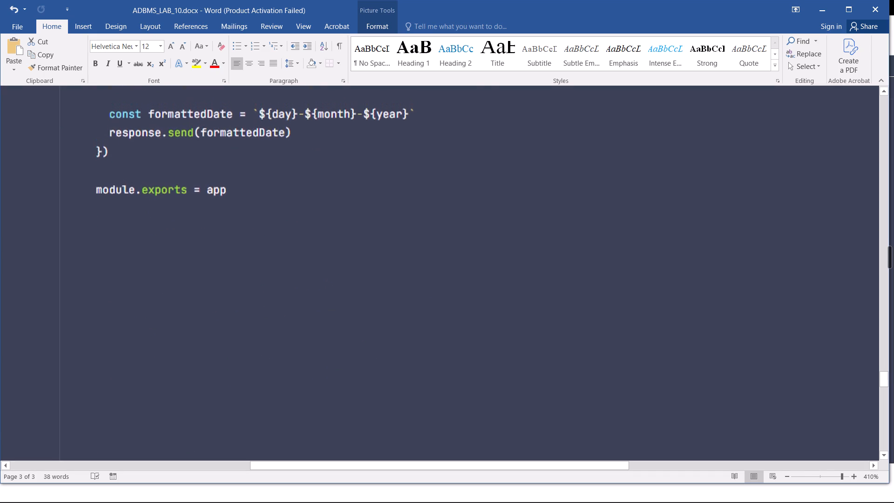
scroll(463, 347, "up", 1)
scroll(463, 347, "down", 1)
scroll(463, 347, "down", 3, "ctrl")
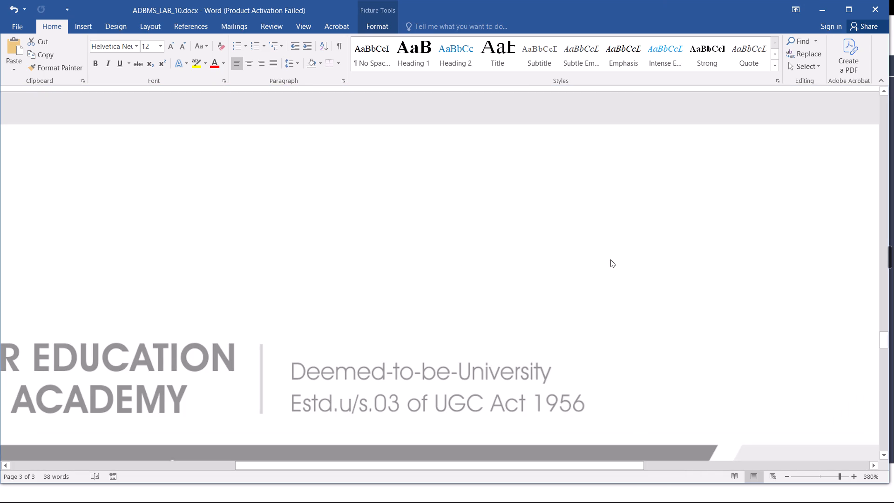
scroll(610, 259, "down", 18, "ctrl")
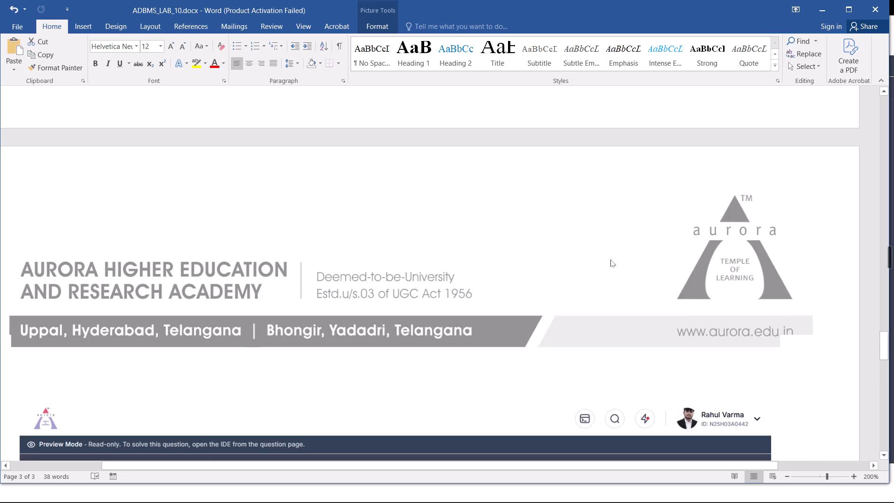
scroll(610, 259, "down", 1)
scroll(610, 259, "down", 5, "ctrl")
Review the Date after 100 Days from Today and Today's Date sections through to the end of the document.
scroll(610, 259, "up", 1)
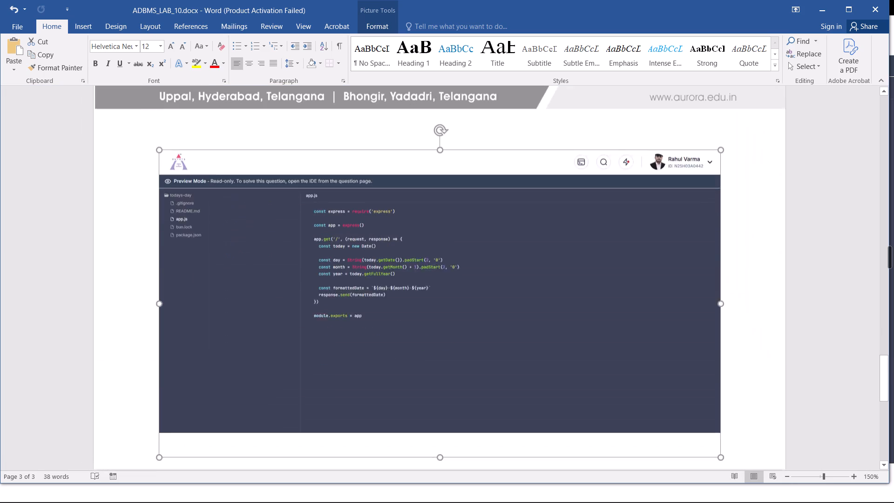
scroll(610, 259, "up", 3)
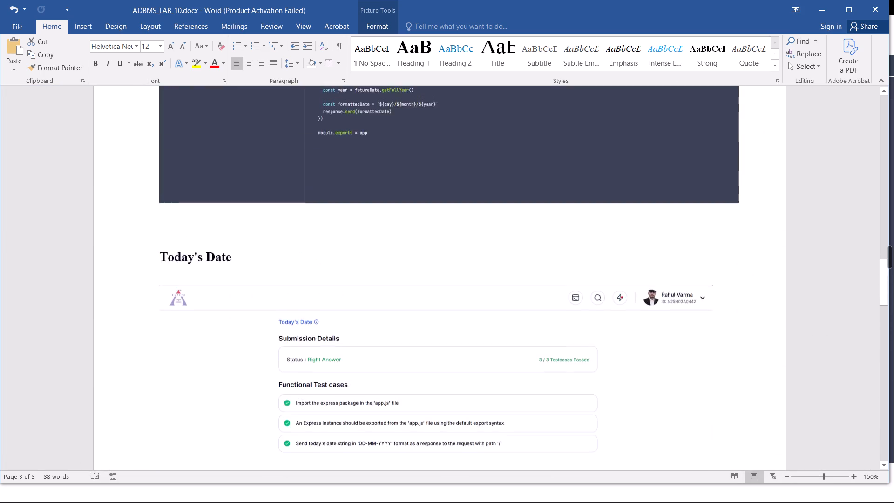
scroll(610, 259, "up", 1)
scroll(610, 259, "down", 1)
scroll(610, 259, "up", 2)
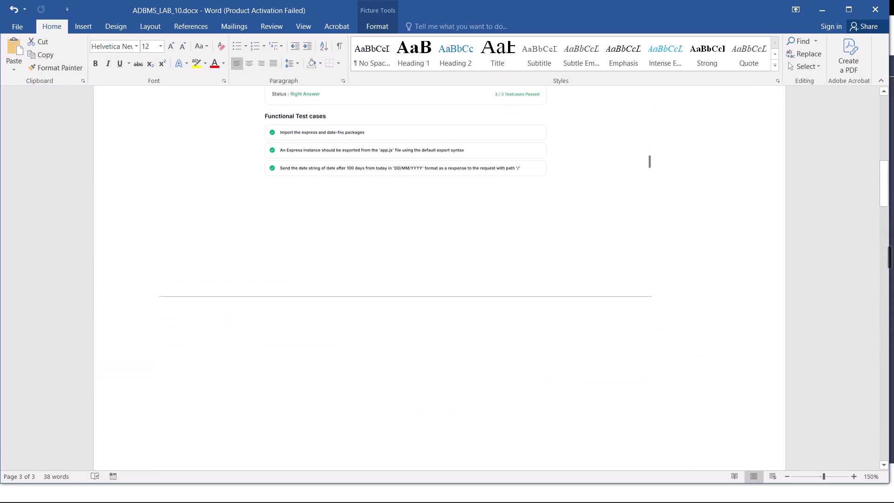
scroll(610, 259, "up", 2)
scroll(610, 259, "down", 4)
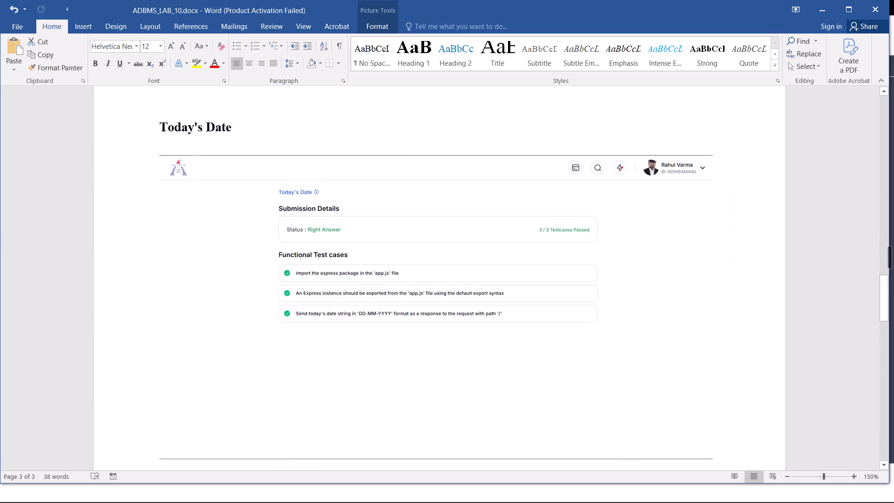
scroll(610, 259, "down", 6)
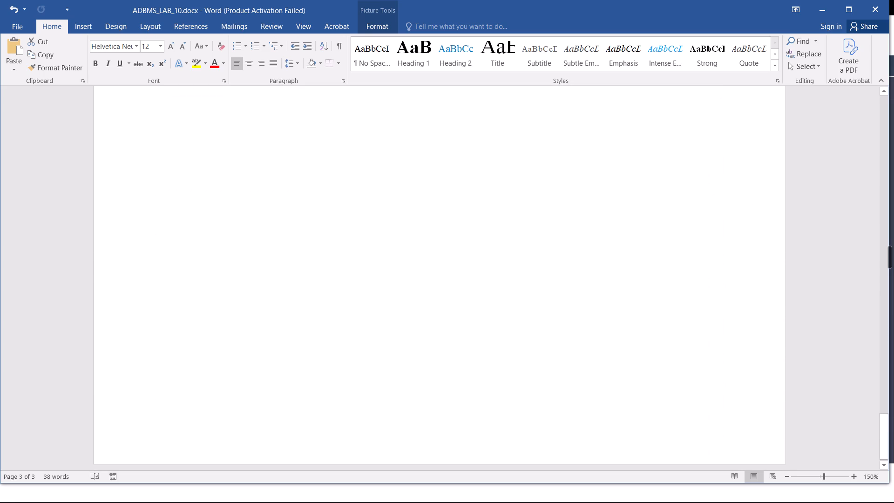
scroll(610, 259, "up", 4)
scroll(610, 259, "down", 2)
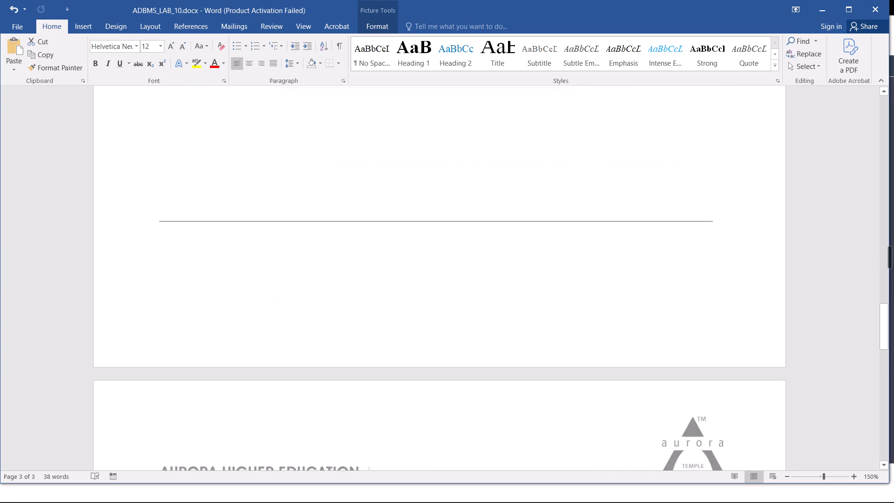
scroll(610, 259, "down", 3)
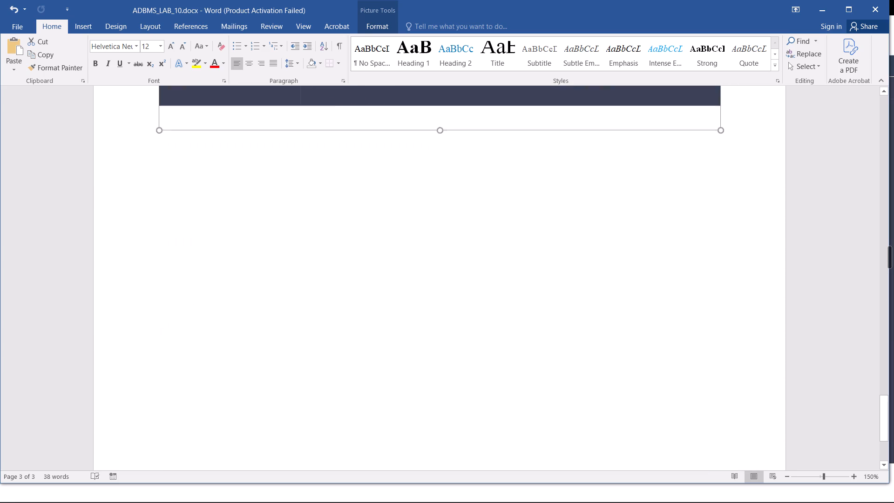
scroll(610, 259, "down", 2)
scroll(610, 259, "up", 2)
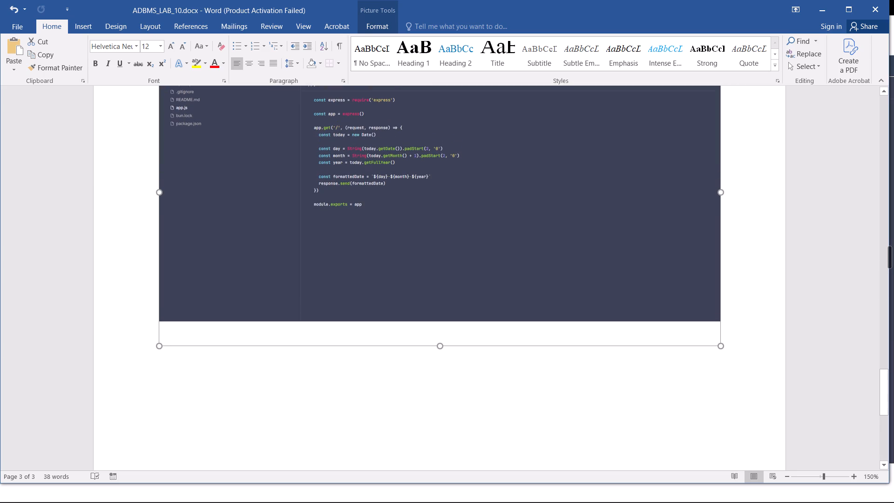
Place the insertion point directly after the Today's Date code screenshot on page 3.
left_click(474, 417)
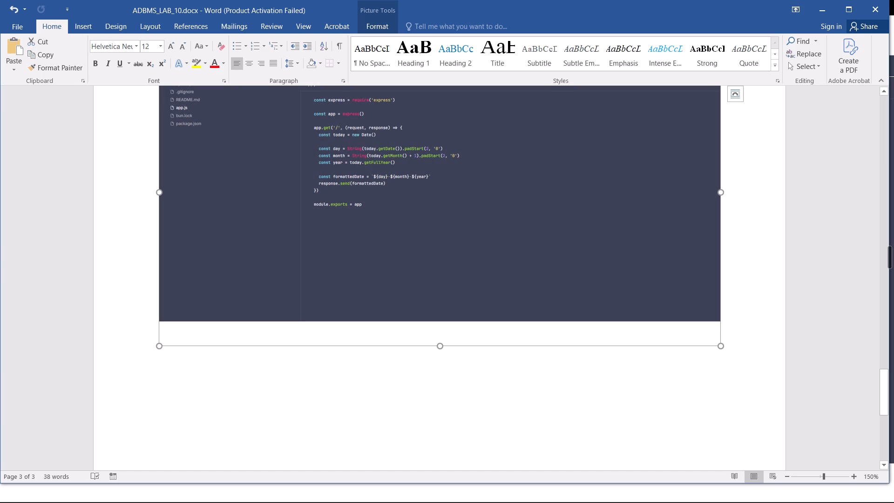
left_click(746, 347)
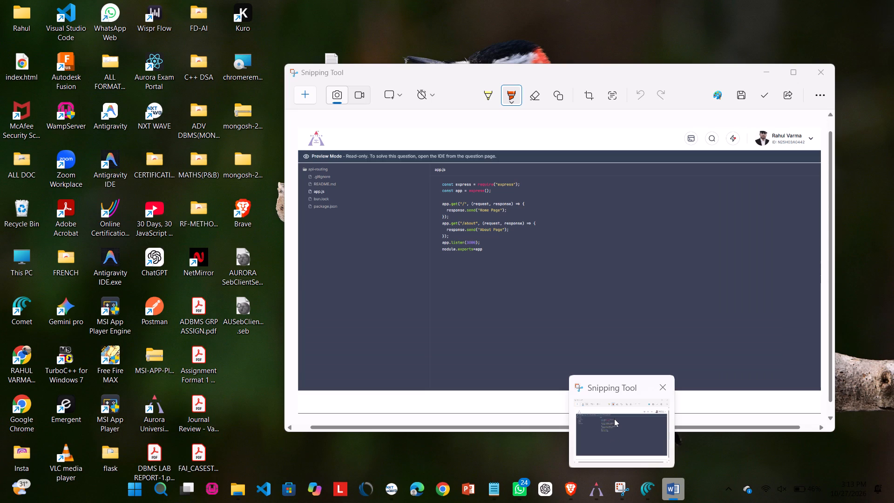
Bring back the Snipping Tool capture of the API Routing app.js code, copy it and minimize the capture window.
left_click(614, 419)
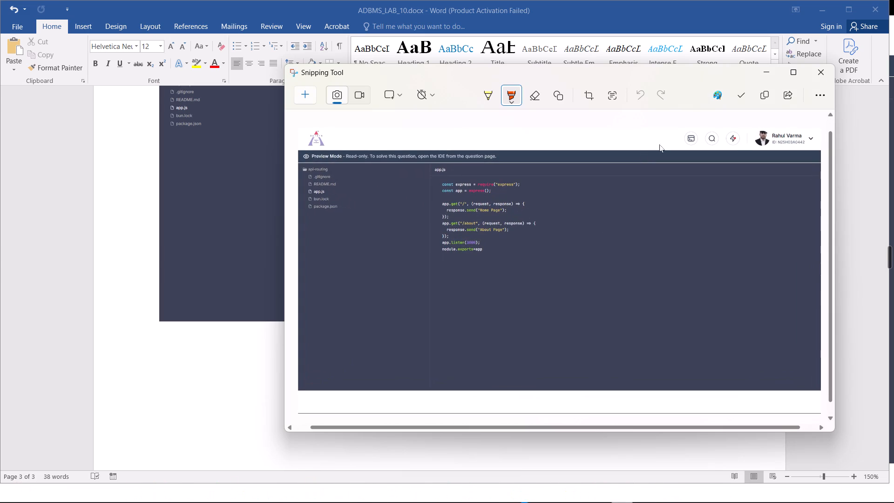
left_click(770, 94)
left_click(757, 72)
Look back over the pages of the lab report from the first submission screenshot to the blank area ending page 3.
scroll(508, 213, "up", 3)
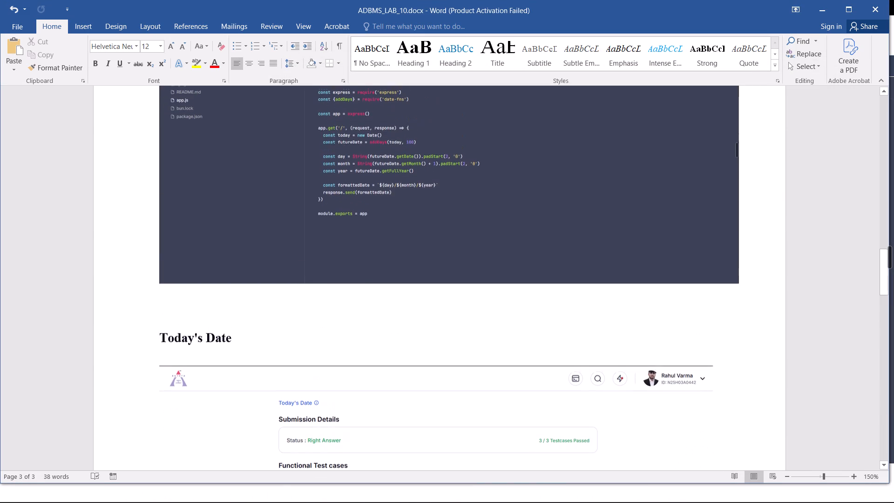
scroll(508, 213, "up", 1)
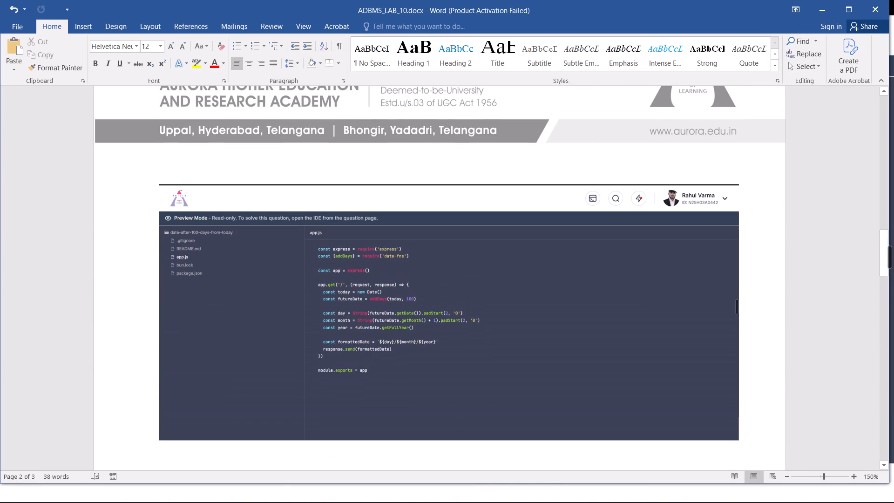
scroll(508, 213, "up", 5)
scroll(508, 213, "down", 1)
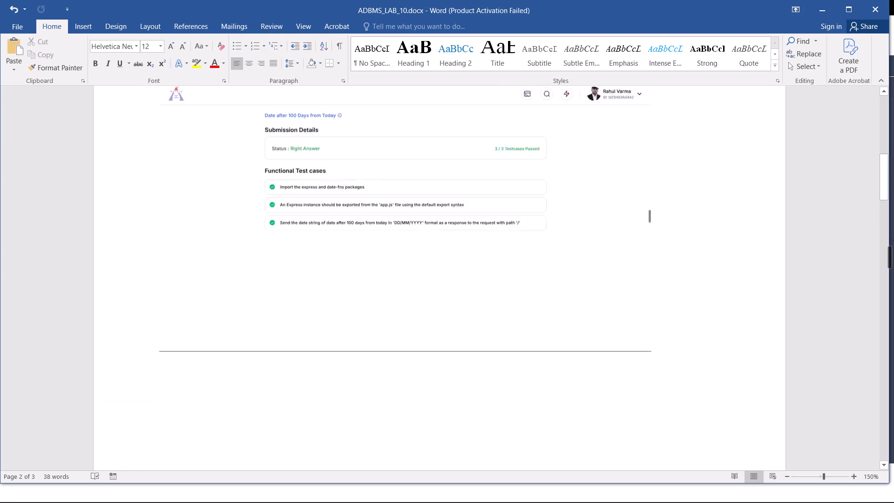
scroll(508, 213, "down", 5)
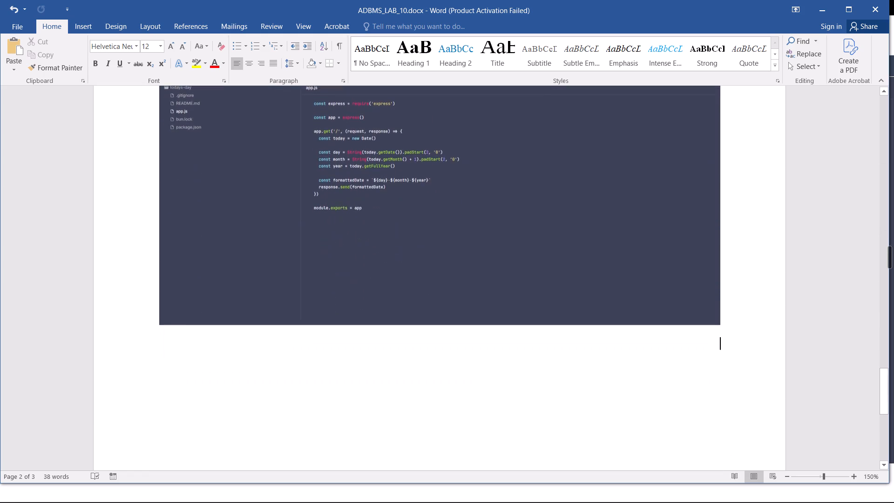
scroll(508, 213, "down", 4)
scroll(508, 213, "up", 1)
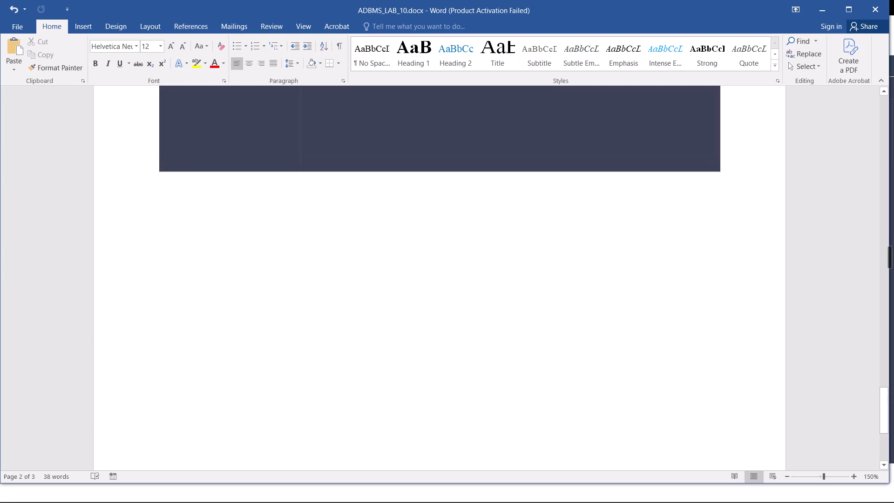
scroll(508, 213, "up", 1)
scroll(390, 386, "down", 3)
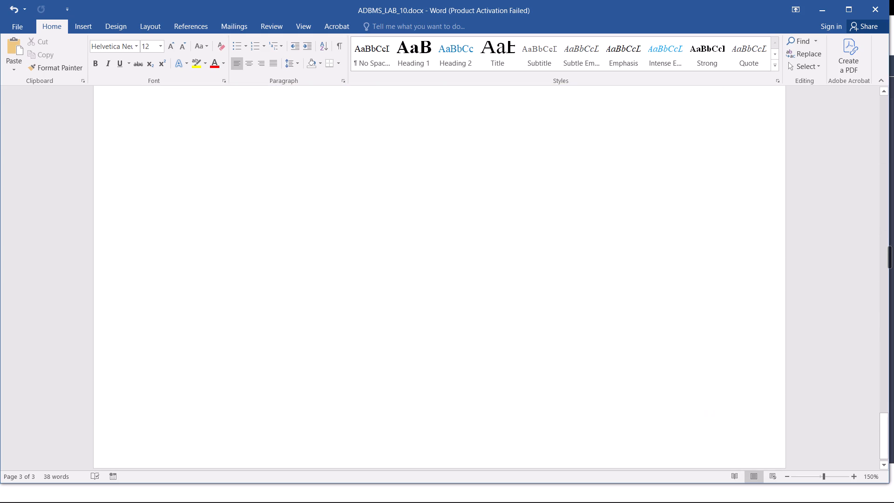
scroll(246, 124, "up", 1)
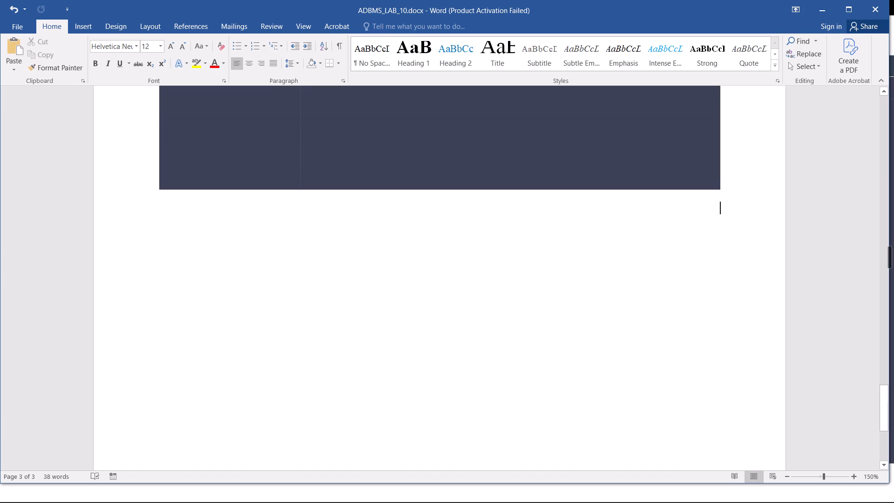
Start a new paragraph beneath the Today's Date code screenshot on page 3.
key("BackSpace")
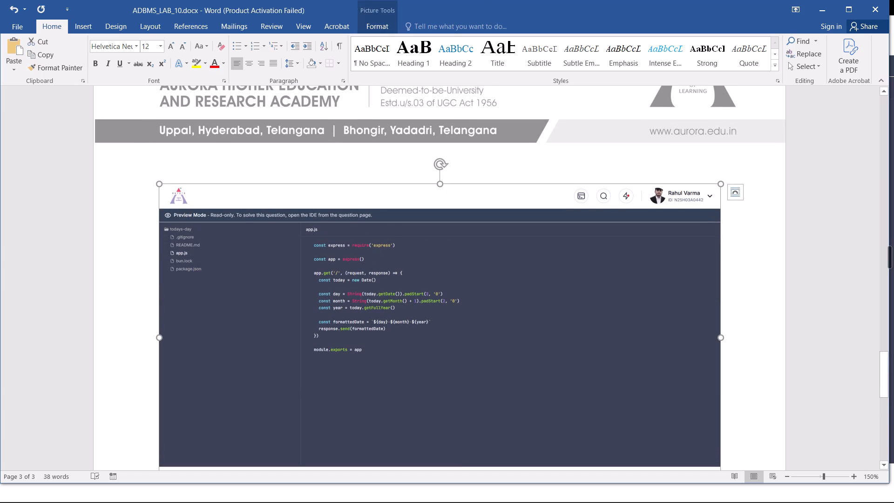
scroll(431, 251, "up", 2)
scroll(431, 251, "down", 4)
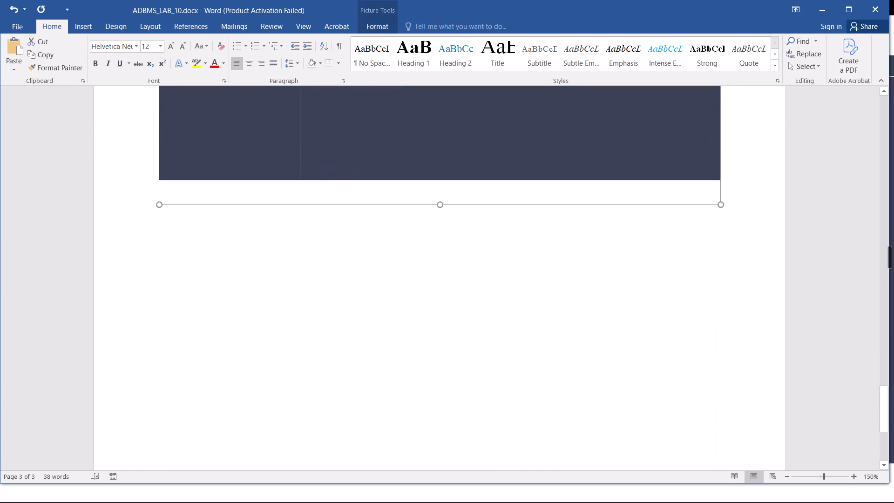
scroll(431, 251, "down", 1)
left_click(187, 206)
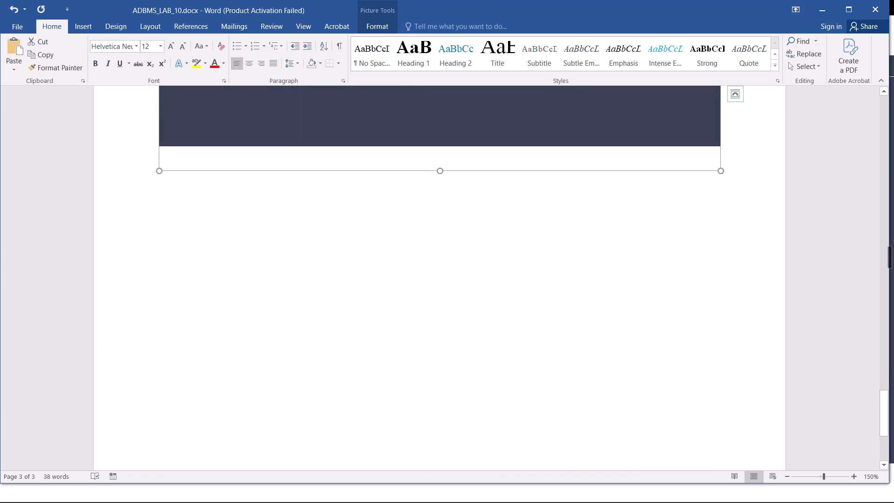
left_click(742, 182)
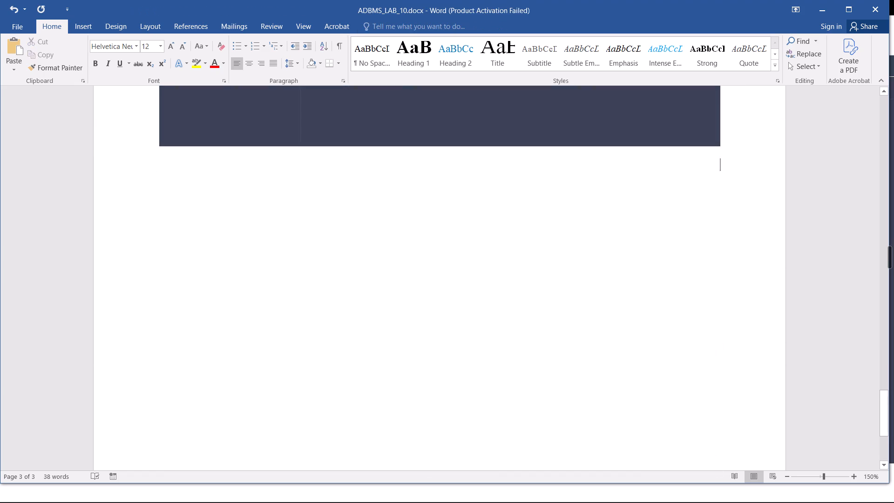
key("Return")
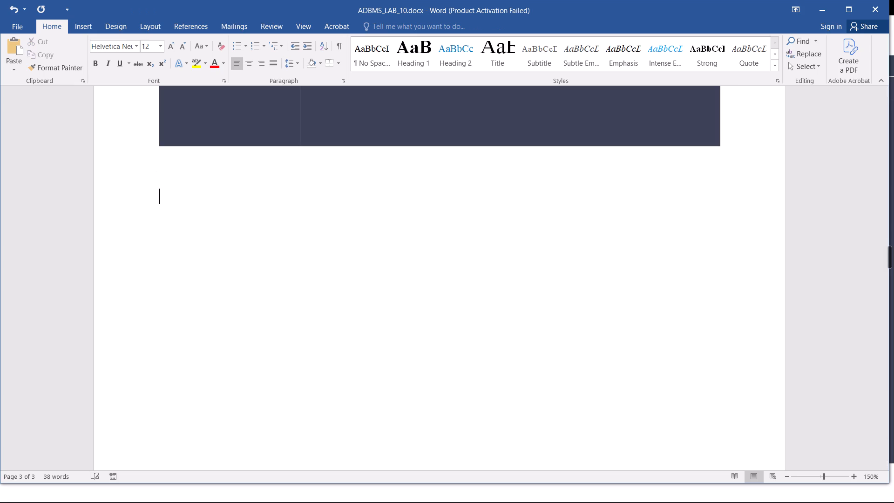
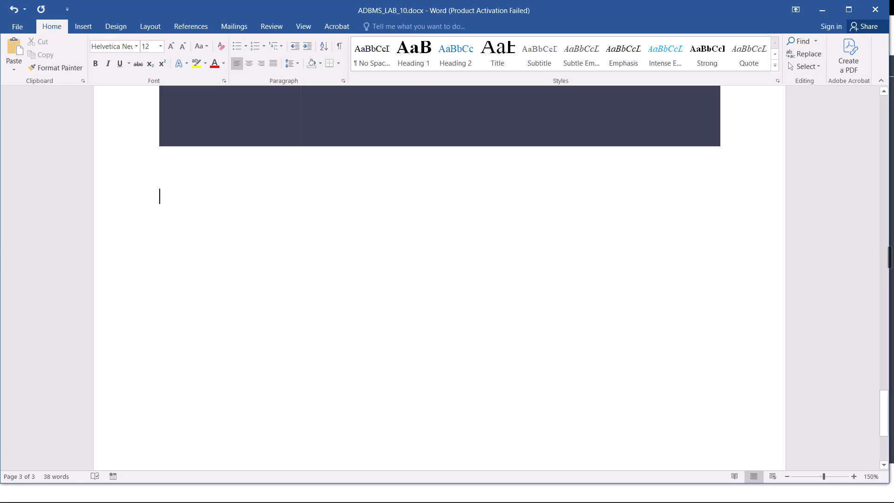
Look over pages 2 and 3 of the lab report, around the Today's Date section and its code screenshot.
scroll(633, 225, "up", 2)
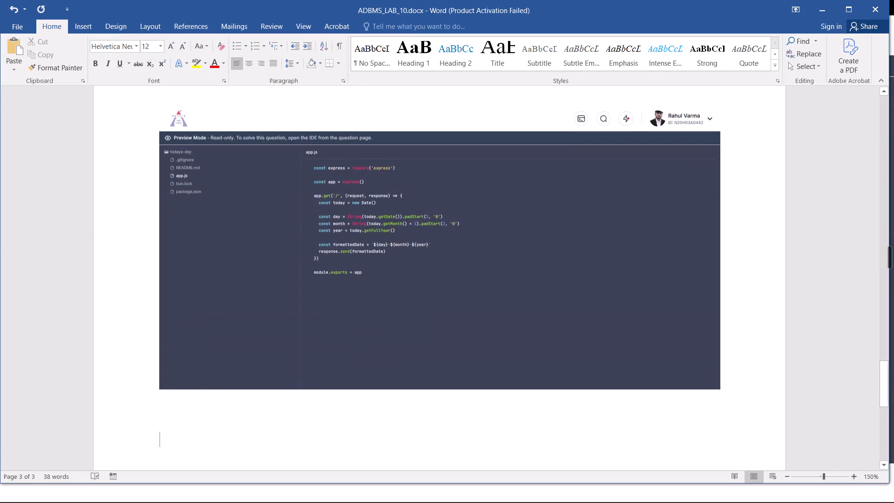
scroll(633, 225, "up", 4)
scroll(633, 225, "down", 1)
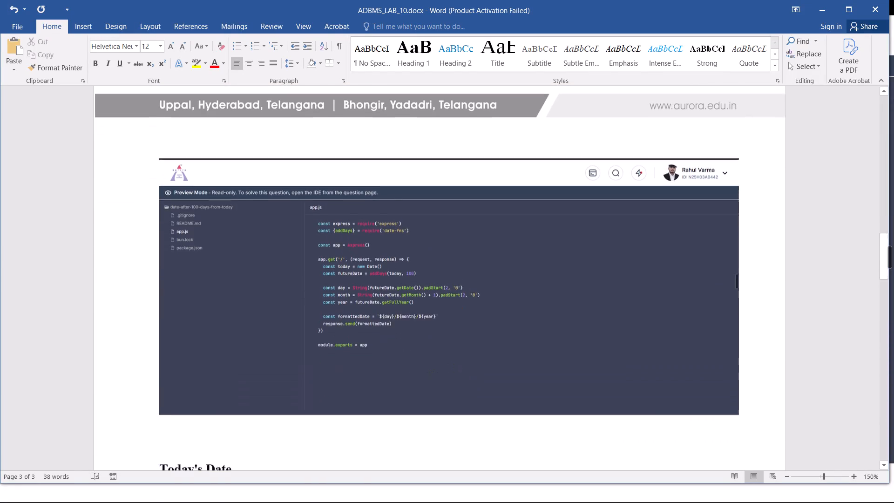
scroll(633, 225, "down", 1)
scroll(633, 225, "up", 2)
scroll(633, 225, "down", 3)
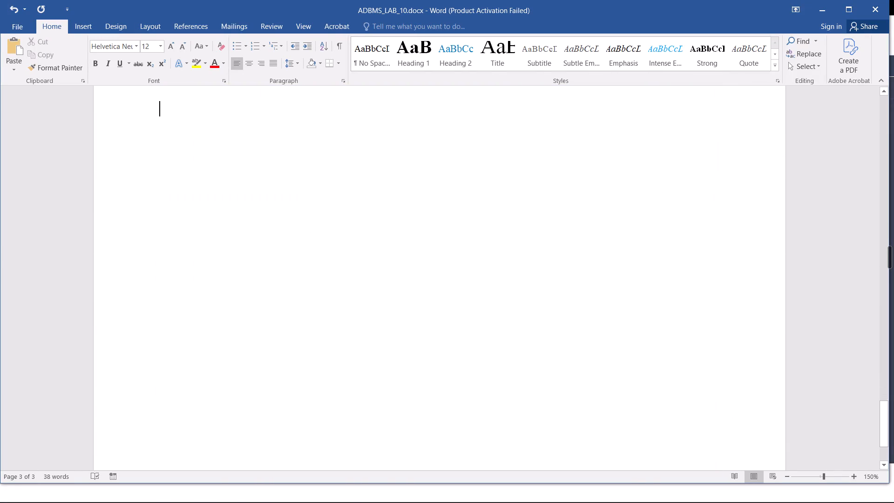
scroll(633, 225, "up", 3)
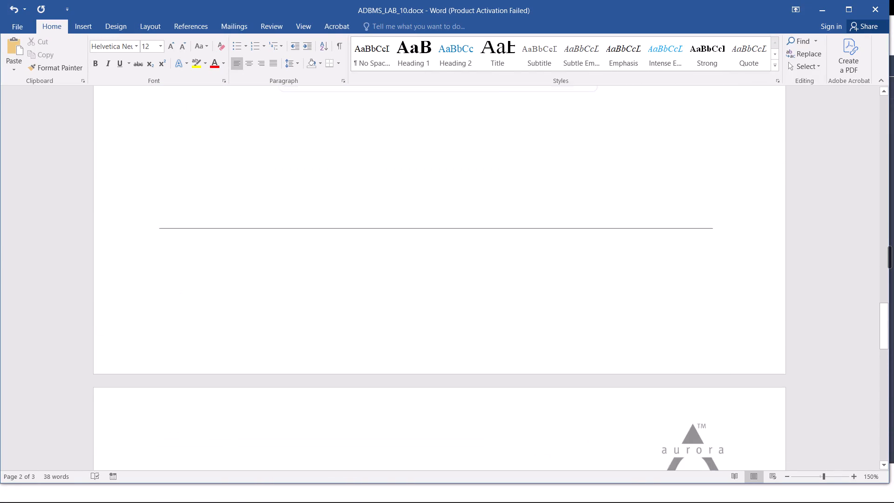
scroll(633, 225, "up", 2)
scroll(633, 225, "down", 2)
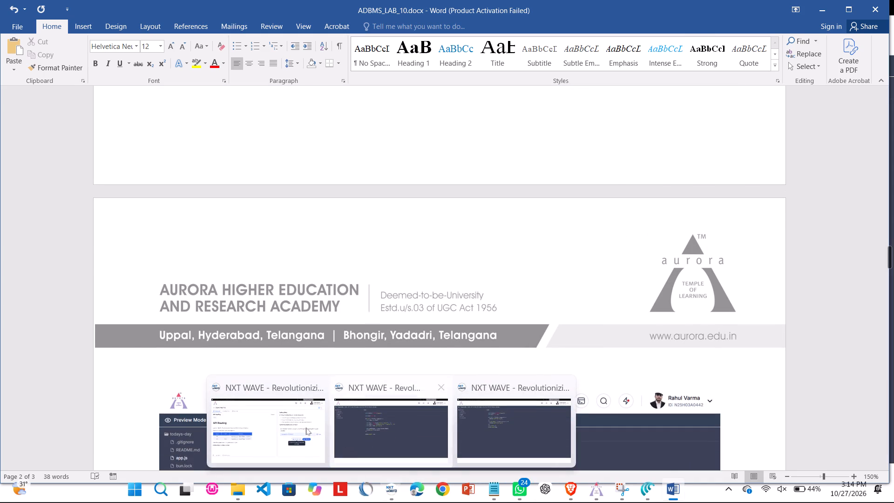
Copy the API Routing problem title from the NXT WAVE page and paste it beneath the Today's Date code screenshot in Word.
left_click(280, 424)
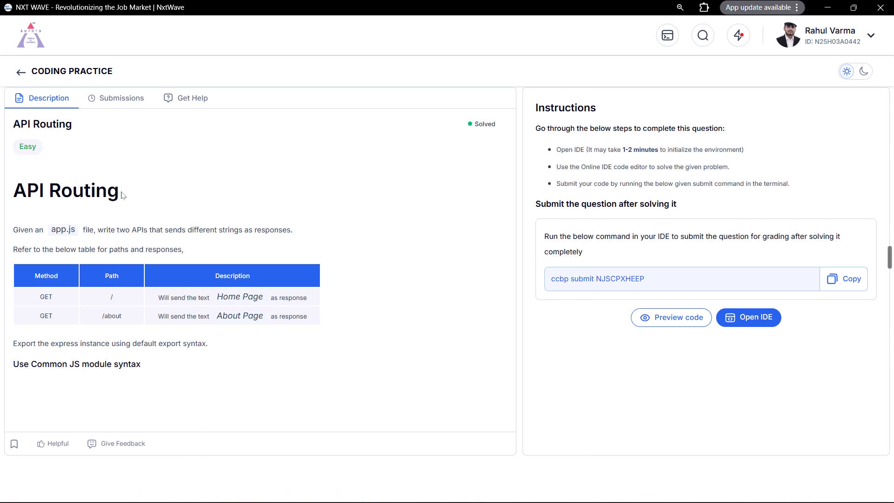
left_click_drag(122, 191, 16, 185)
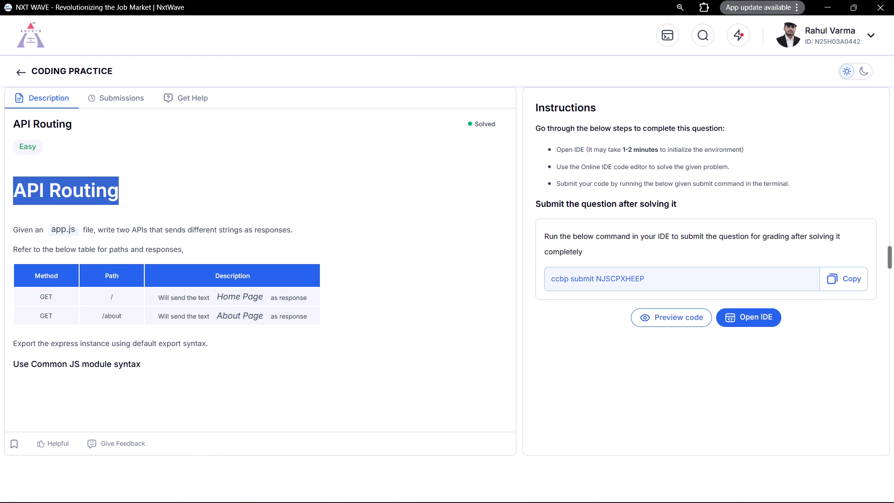
key("ctrl+c")
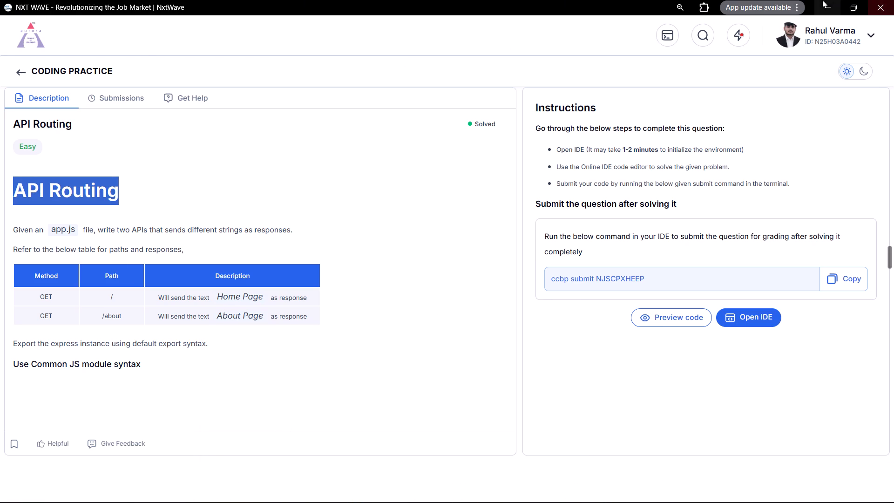
left_click(825, 0)
scroll(309, 272, "down", 1)
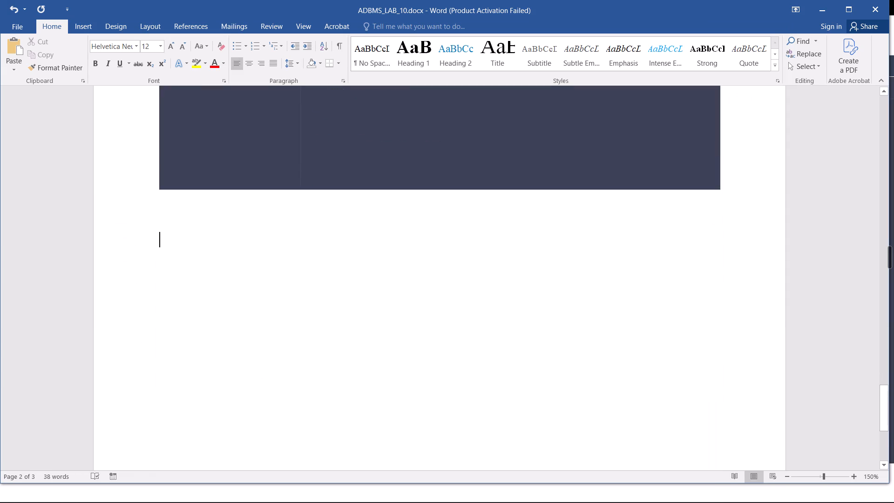
scroll(309, 272, "down", 1)
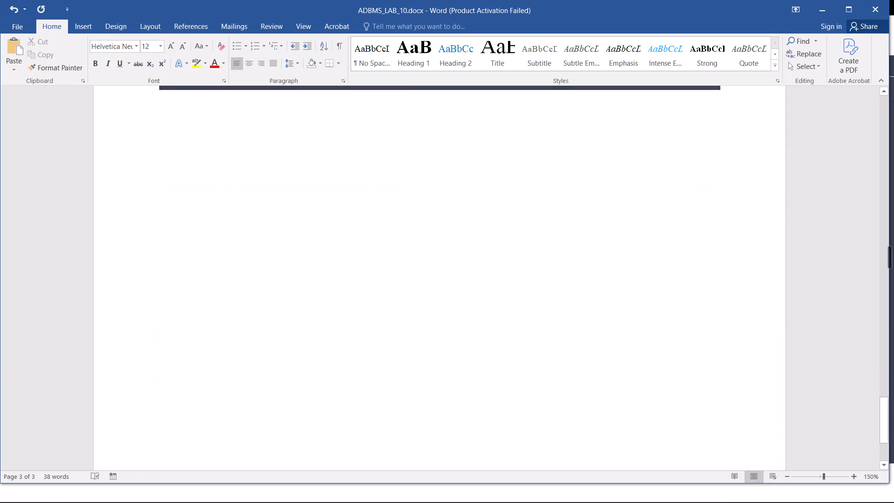
key("ctrl+v")
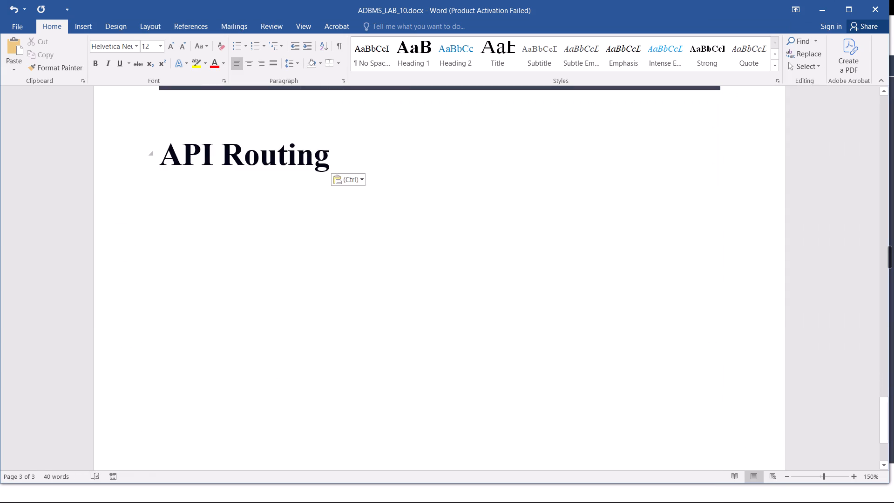
Set the API Routing heading to font size 12 and add a new paragraph after it.
left_click_drag(330, 158, 169, 152)
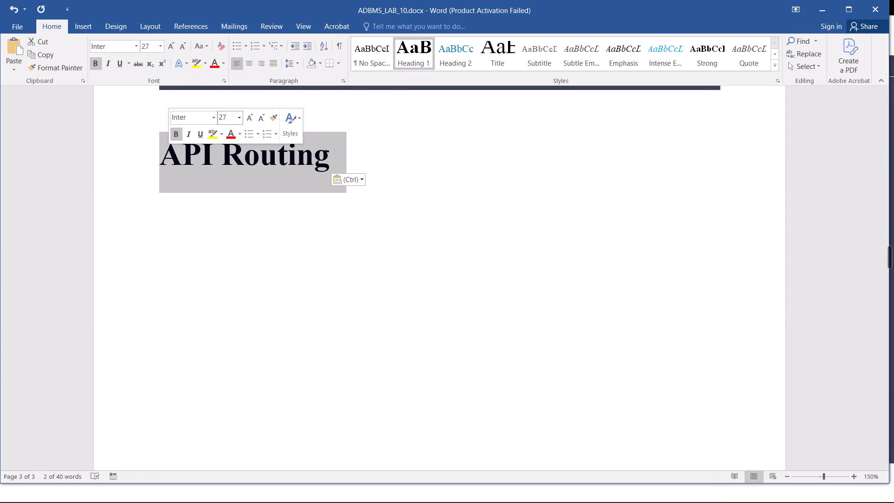
left_click_drag(241, 118, 230, 179)
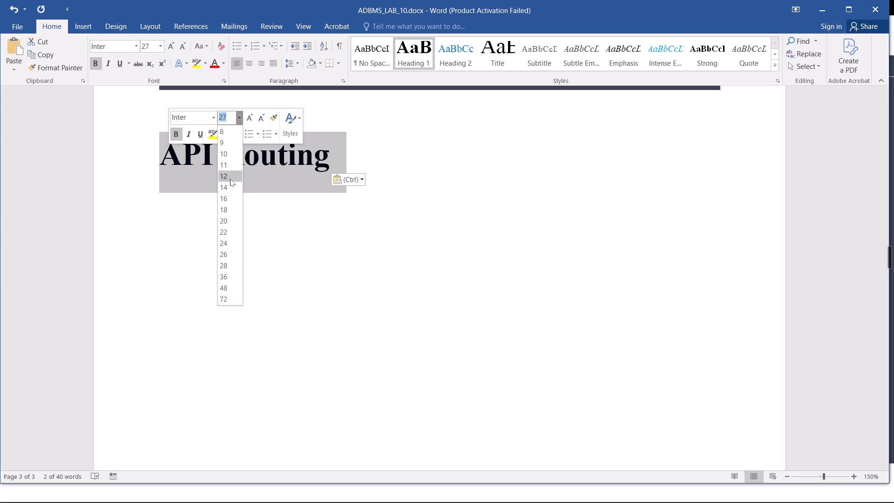
left_click_drag(230, 179, 226, 175)
left_click(226, 175)
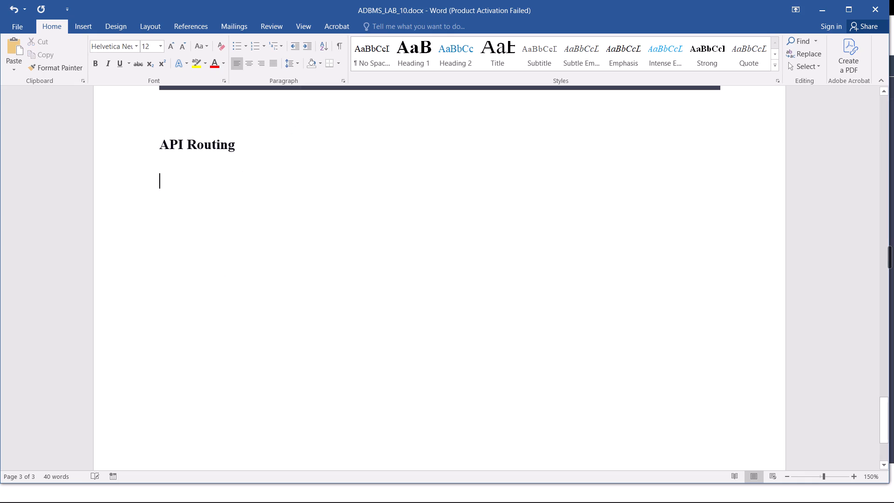
left_click(237, 149)
key("Return")
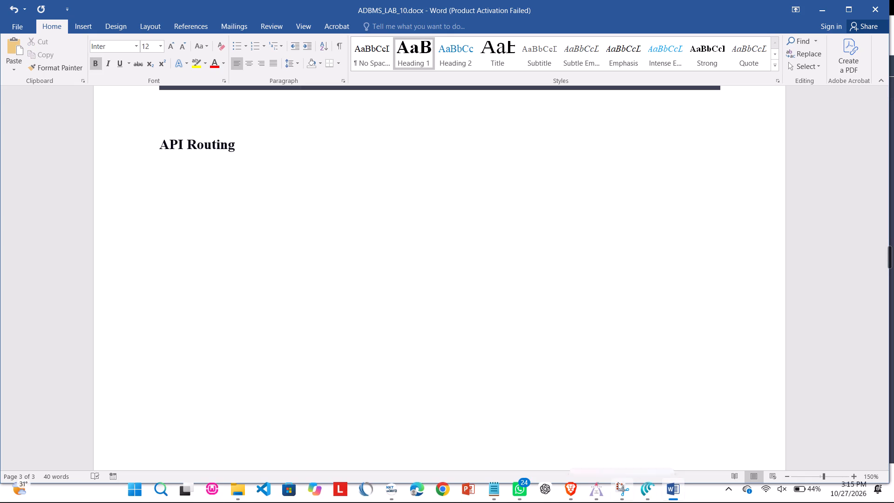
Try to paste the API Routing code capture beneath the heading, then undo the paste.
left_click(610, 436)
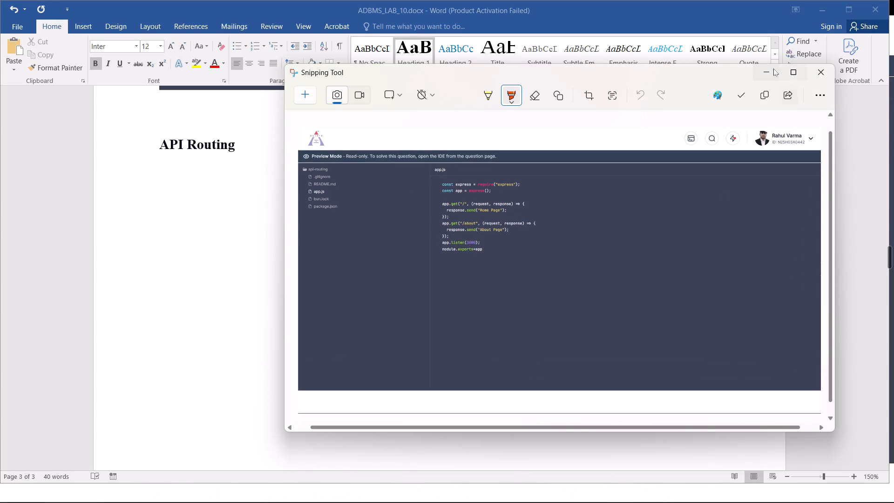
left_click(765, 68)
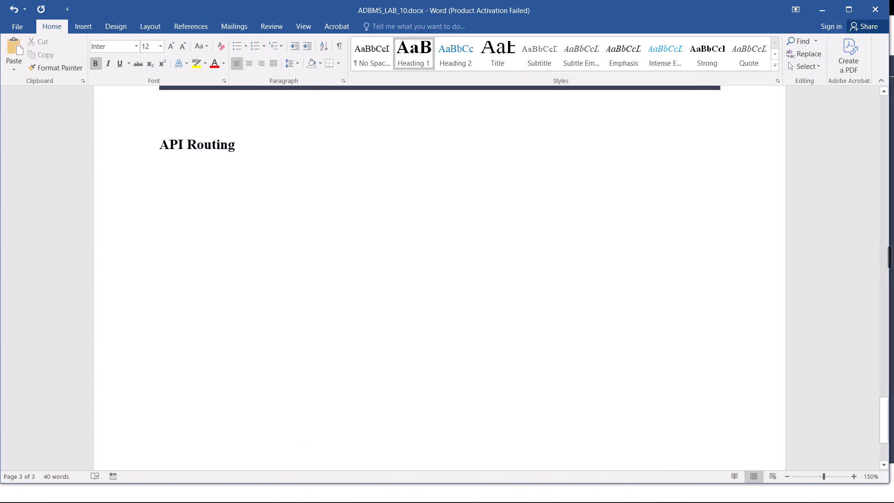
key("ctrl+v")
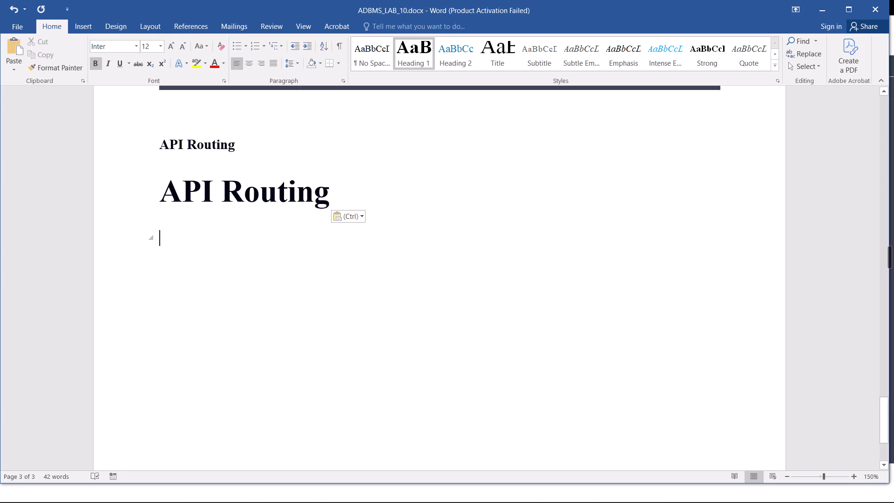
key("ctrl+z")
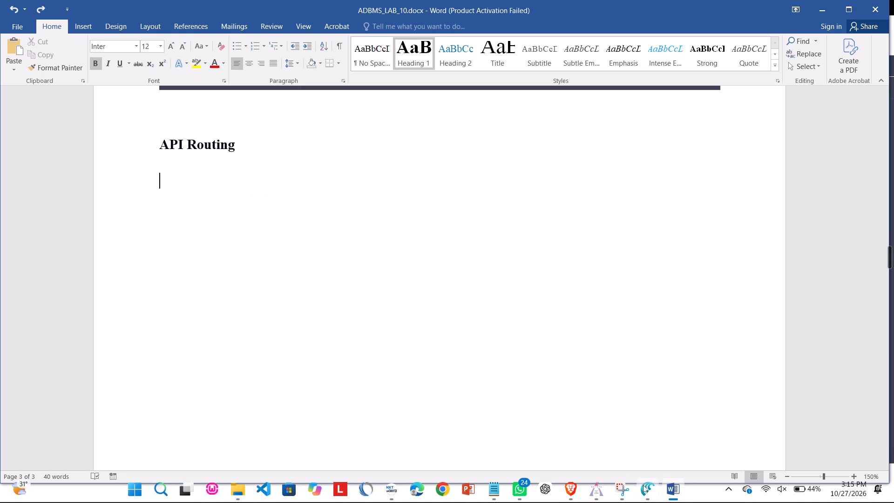
Copy the API Routing app.js capture from Snipping Tool and paste it beneath the API Routing heading in Word.
left_click(616, 439)
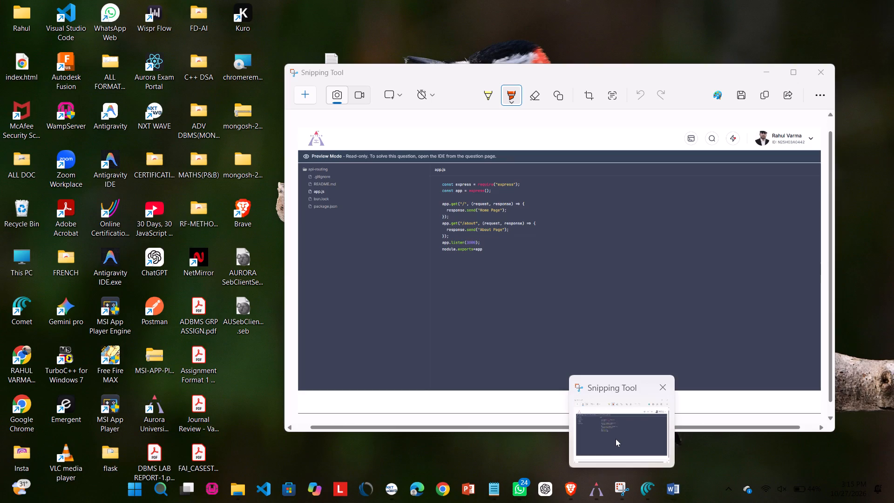
left_click(761, 92)
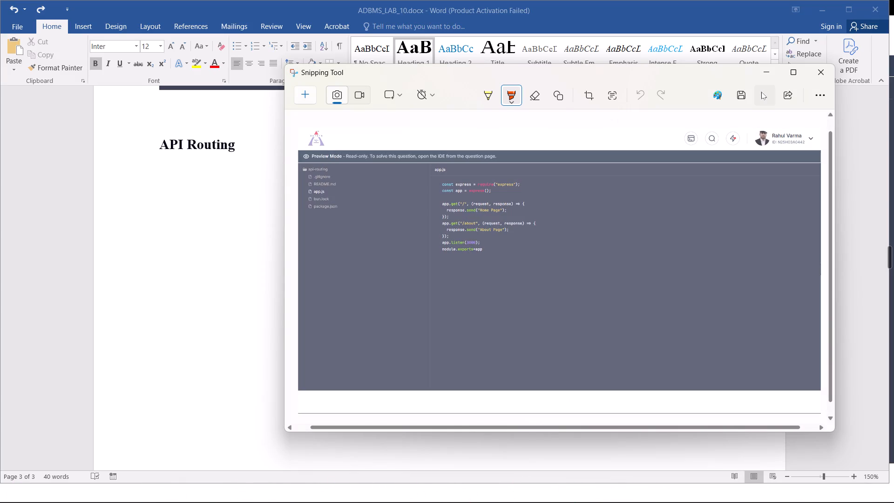
left_click(772, 77)
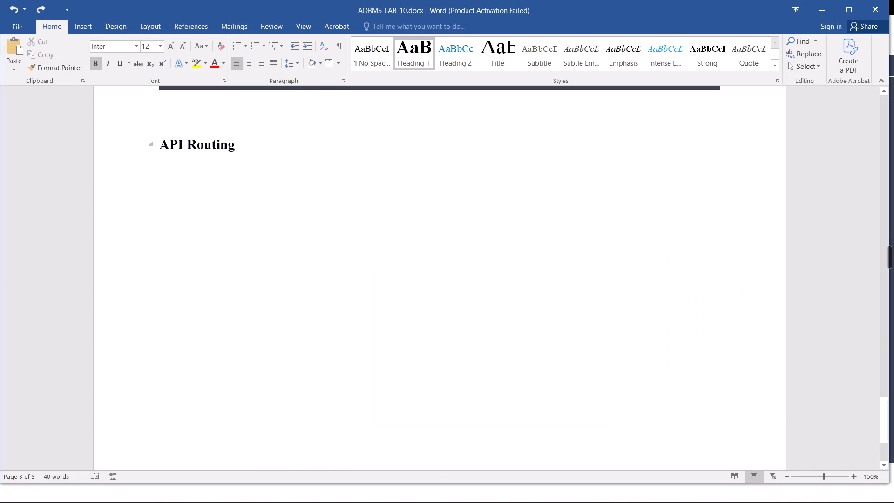
key("ctrl+v")
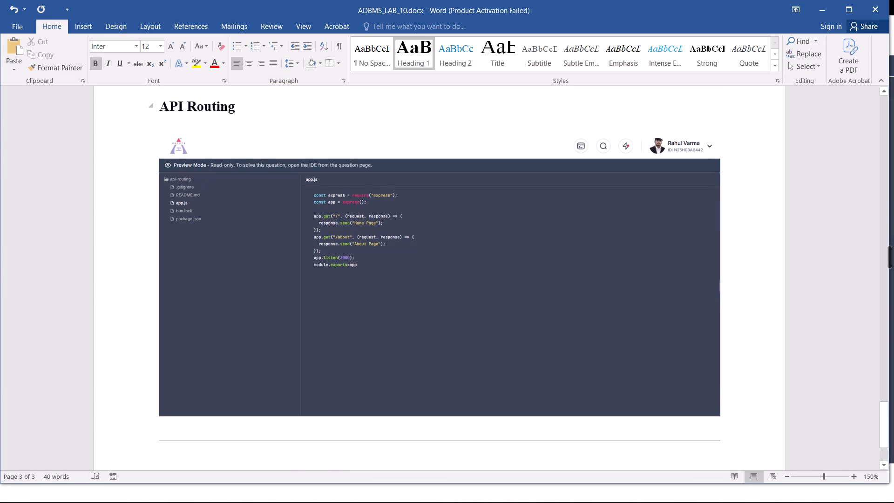
Insert an empty paragraph between the API Routing heading and its code screenshot.
left_click(228, 121)
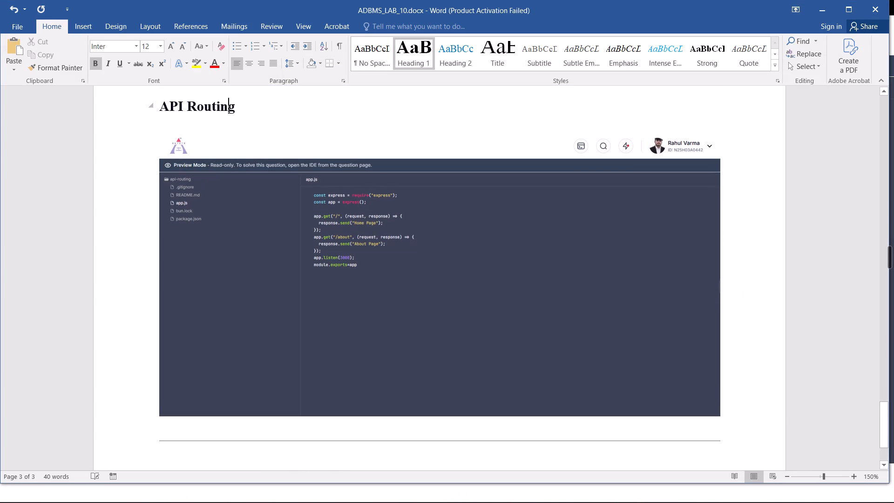
left_click(259, 118)
key("Return")
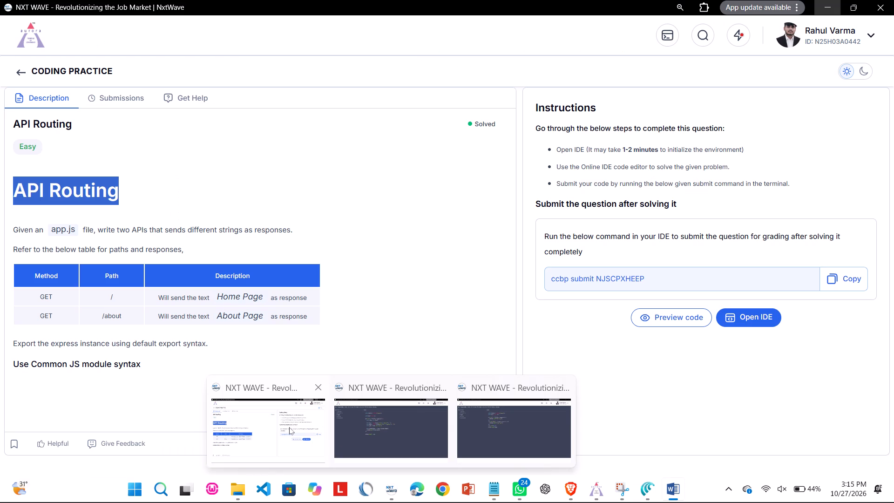
Switch to the NXT WAVE API Routing problem and open the details of its Right Answer submission.
left_click(289, 427)
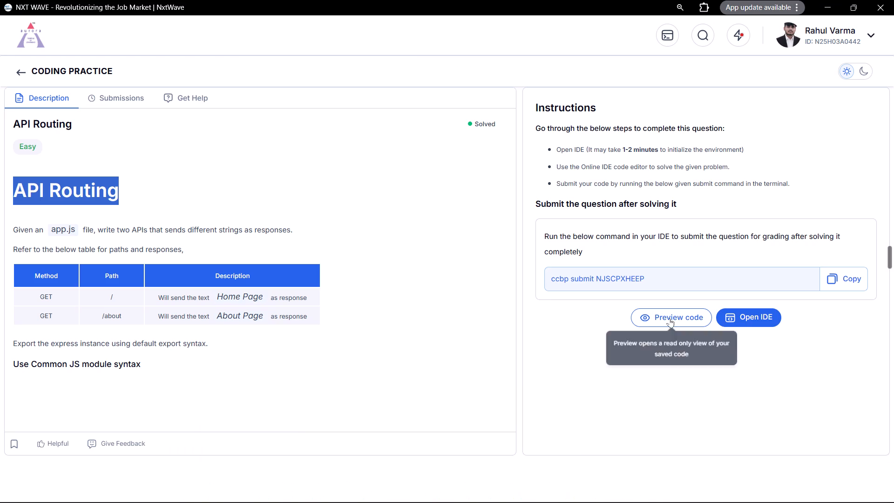
left_click(127, 97)
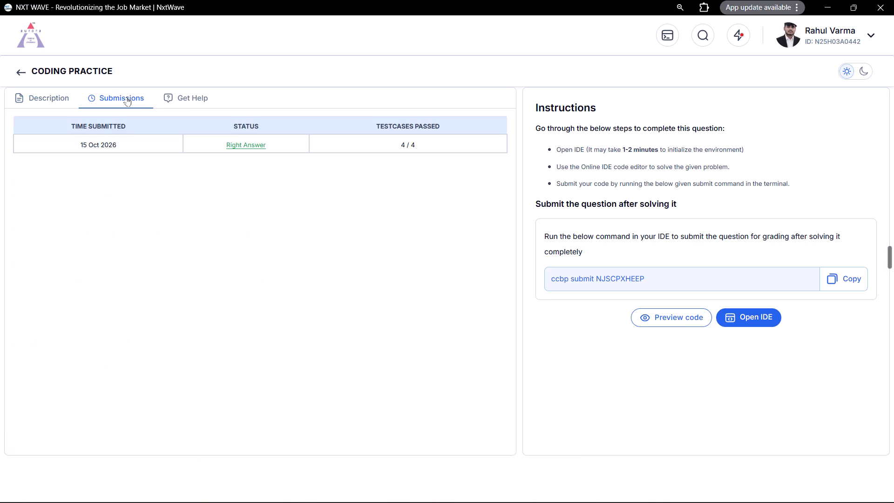
left_click(231, 145)
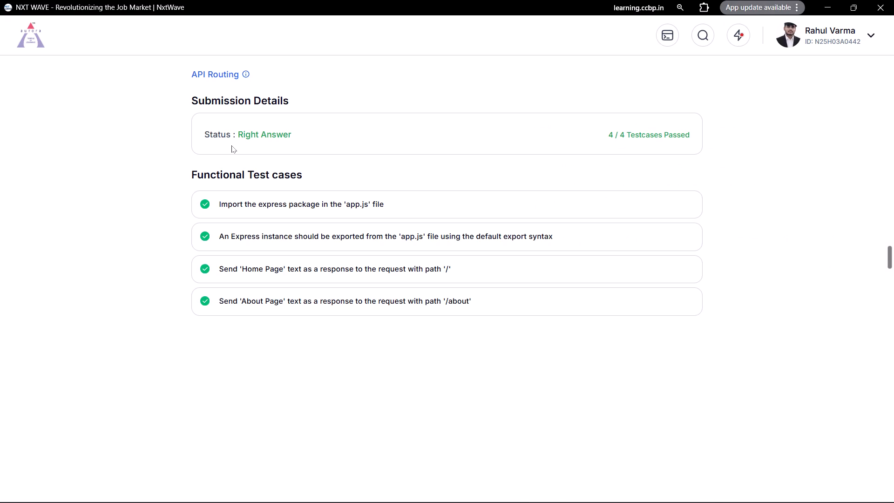
Capture the API Routing submission details page with Snipping Tool, from the site header down, and copy the capture.
key("shift+super+s")
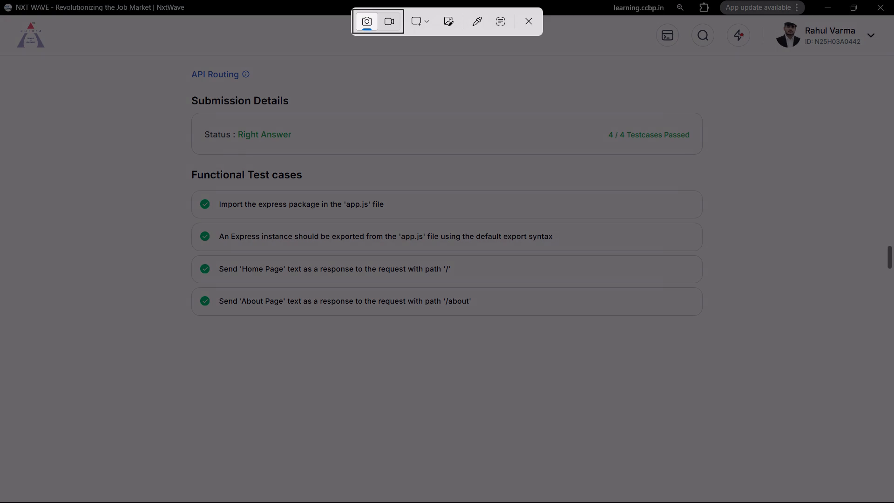
left_click_drag(0, 18, 893, 472)
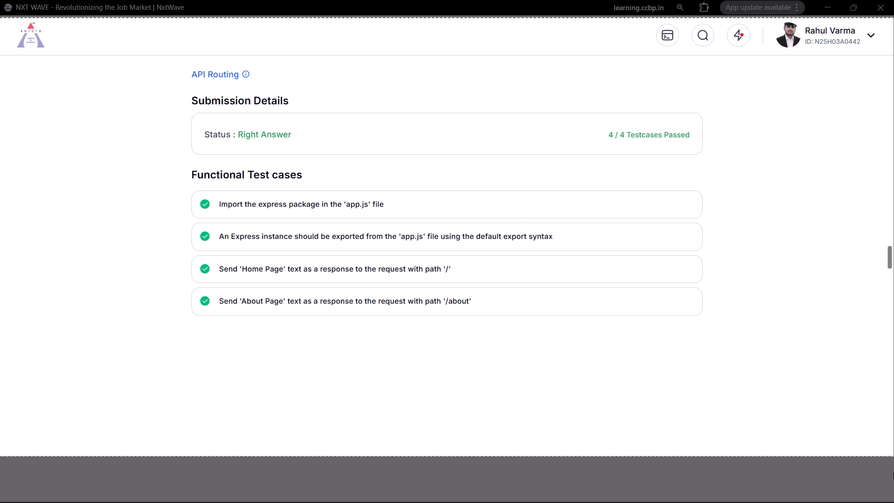
left_click_drag(893, 472, 893, 481)
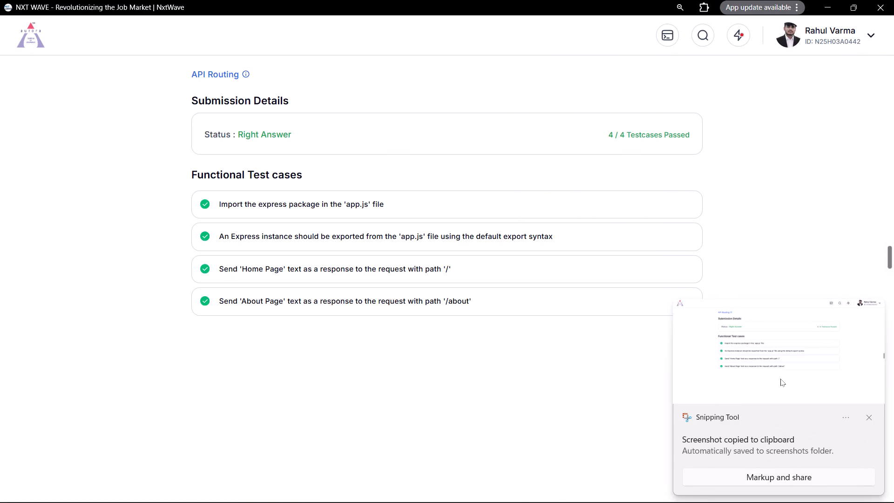
left_click(780, 379)
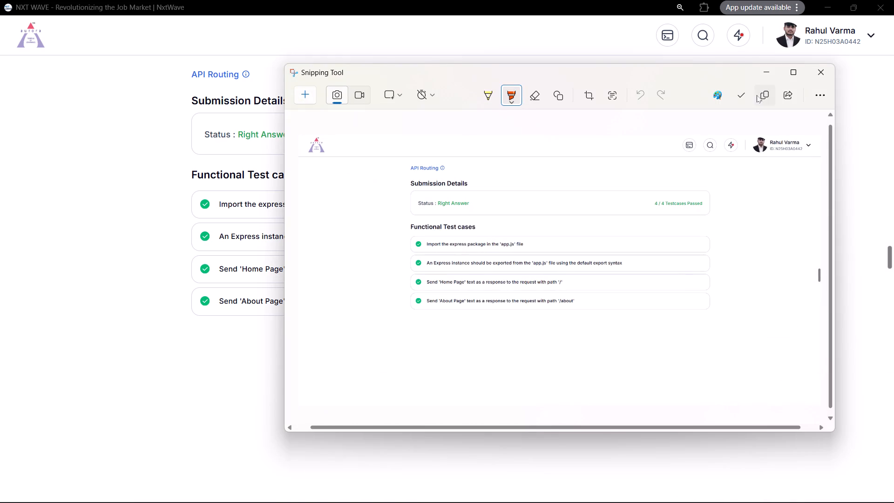
left_click(759, 95)
left_click(763, 80)
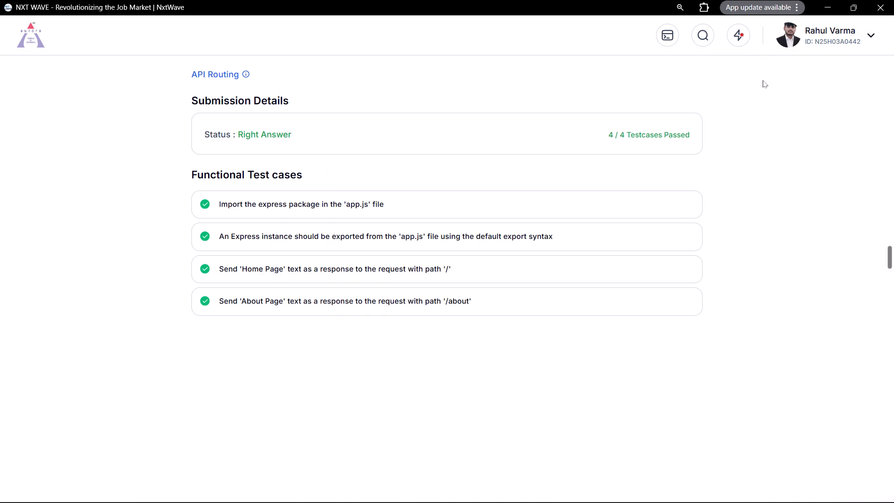
Switch to ADBMS_LAB_10.docx in Word and paste the submission details capture beneath the API Routing heading.
left_click(833, 0)
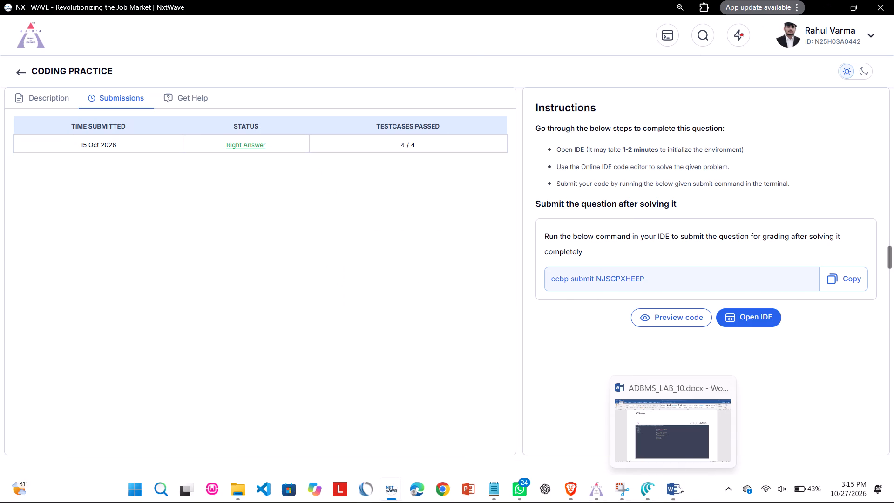
left_click(677, 440)
scroll(428, 287, "right", 1)
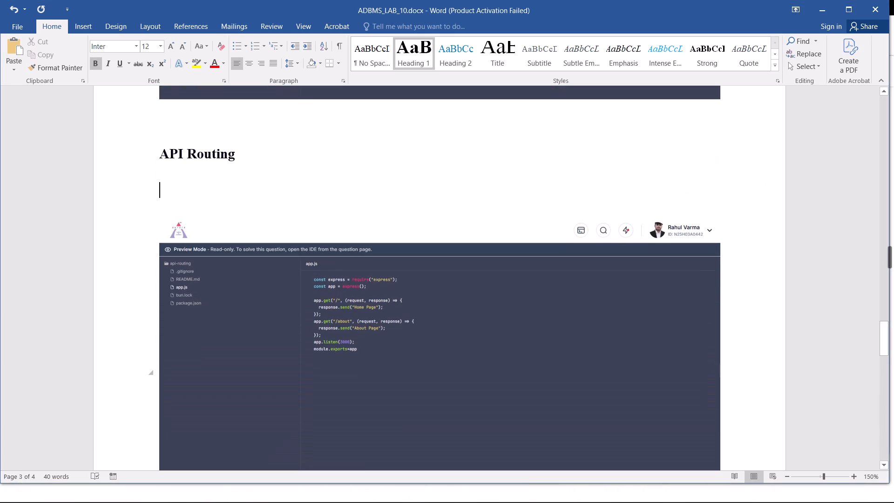
key("ctrl+v")
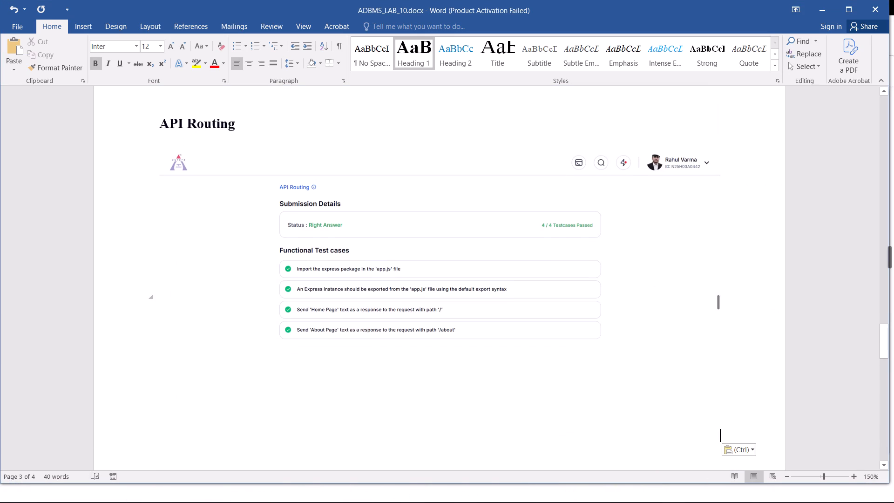
Resize the pasted API Routing submission screenshot proportionally so it is slightly narrower than the text width.
left_click(267, 190)
left_click_drag(159, 151, 279, 208)
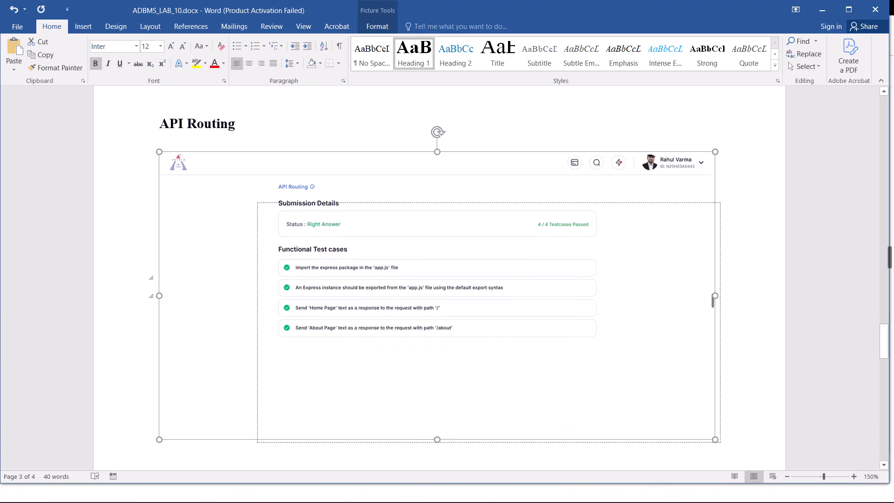
left_click_drag(279, 208, 350, 246)
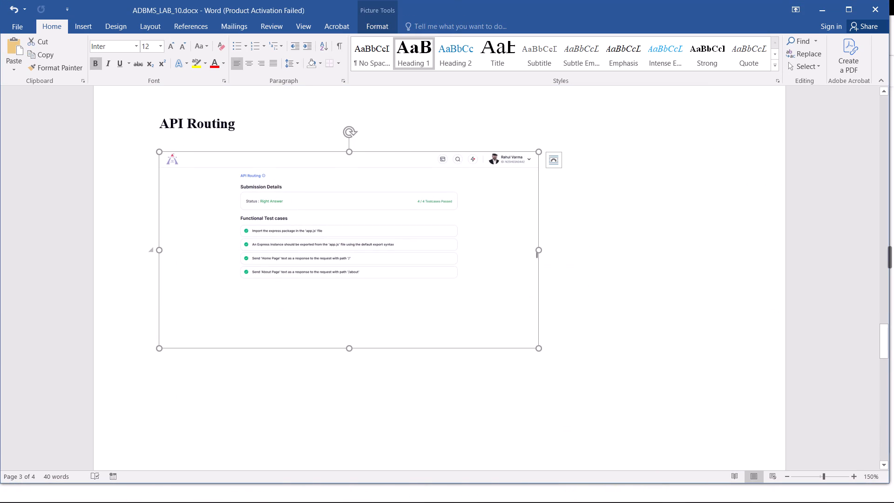
left_click_drag(541, 348, 679, 388)
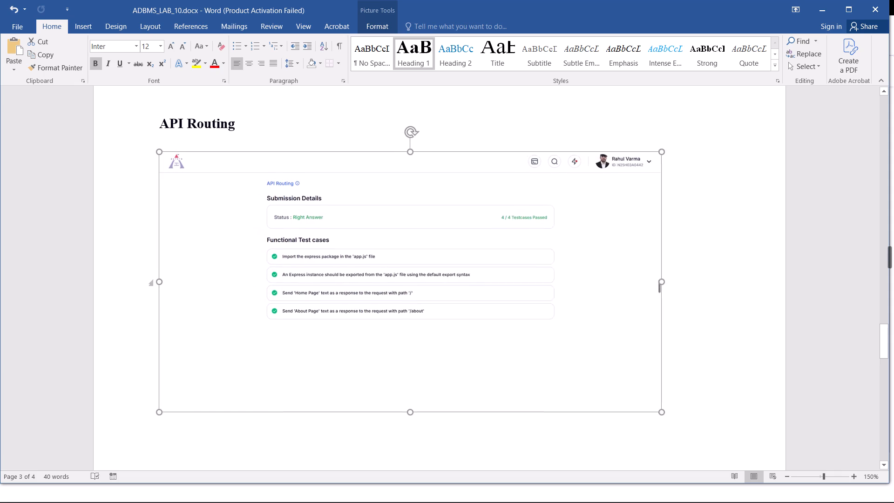
left_click_drag(679, 388, 709, 384)
Add a new empty paragraph below the horizontal line that follows the API Routing code screenshot.
scroll(601, 363, "down", 1)
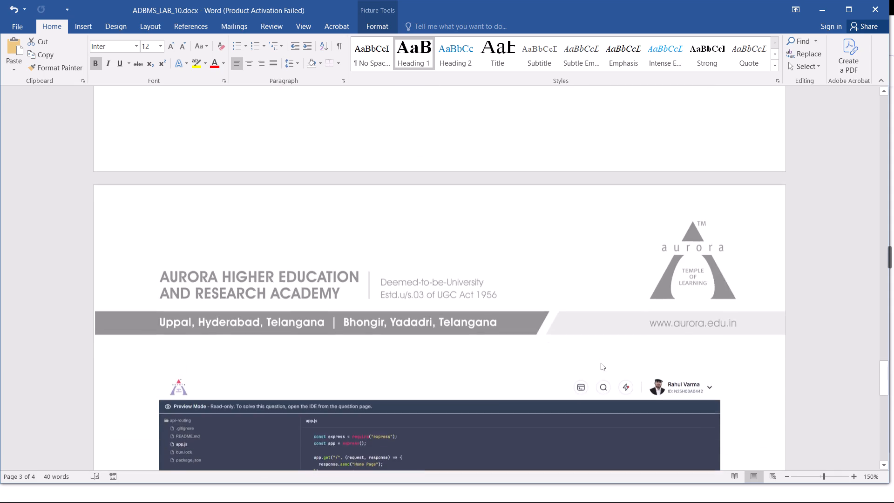
scroll(601, 363, "down", 2)
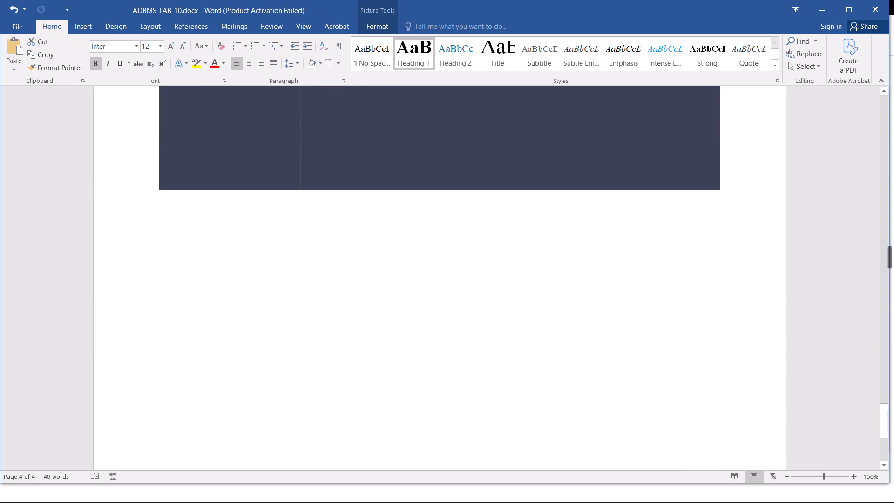
left_click(753, 211)
key("Return")
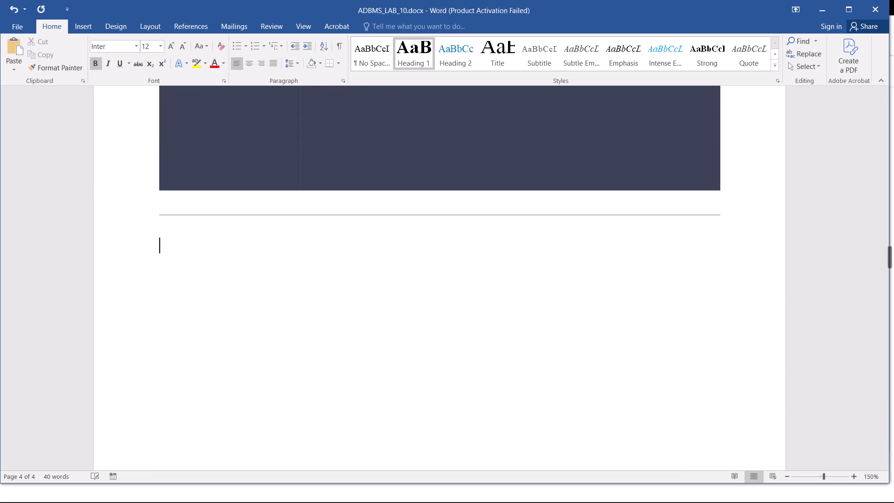
scroll(545, 243, "up", 4)
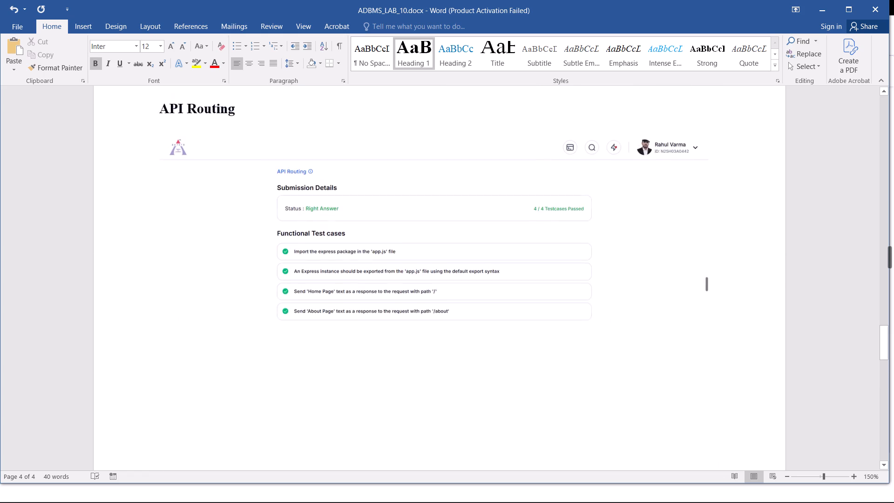
scroll(545, 243, "up", 2)
scroll(545, 243, "down", 2)
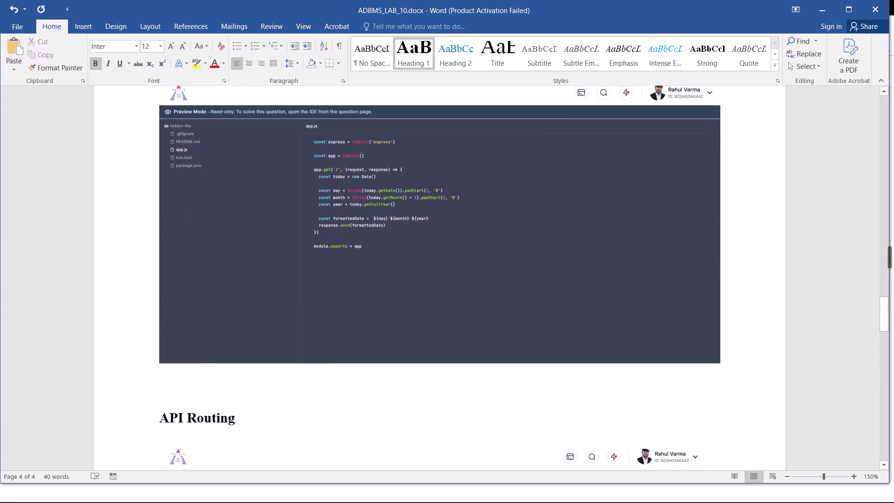
scroll(545, 243, "down", 3)
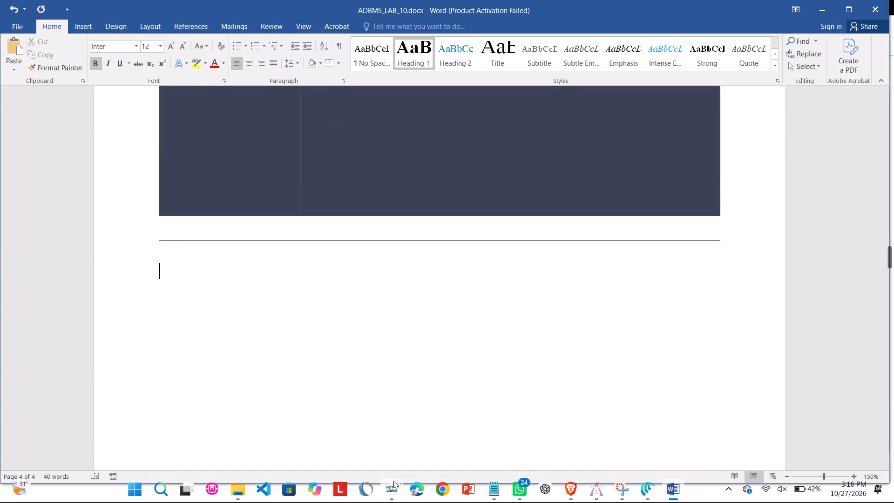
Switch to NXT WAVE, go back from API Routing to open the Gadgets Page problem, and copy its title.
left_click(226, 431)
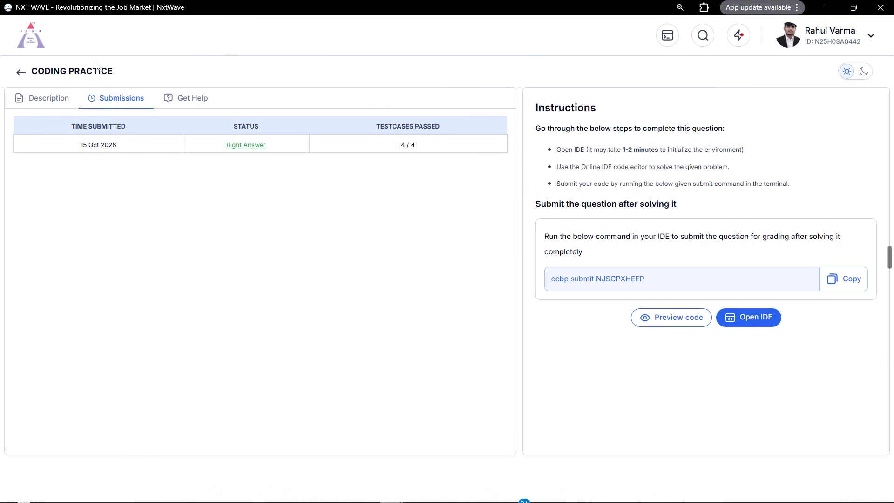
left_click(18, 75)
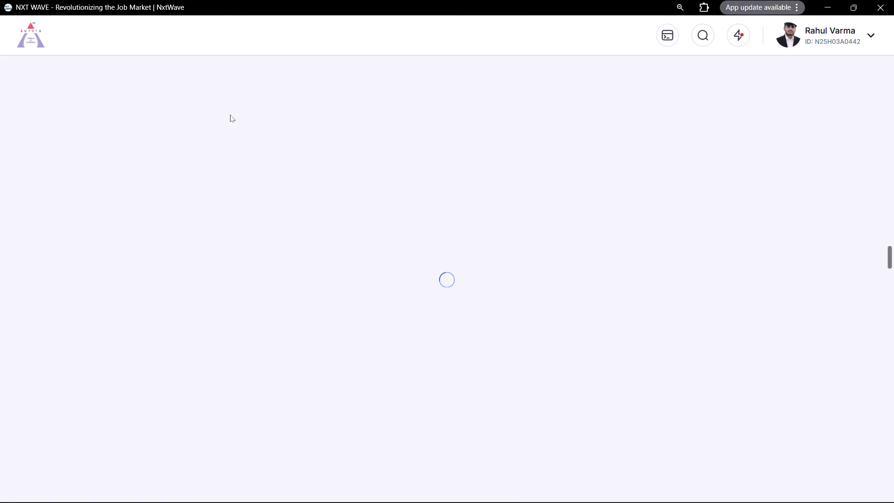
left_click(264, 332)
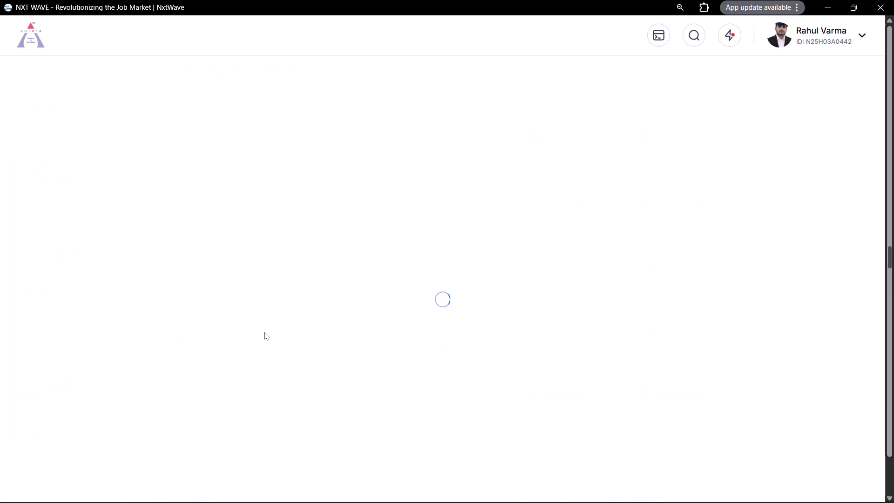
left_click_drag(147, 185, 5, 186)
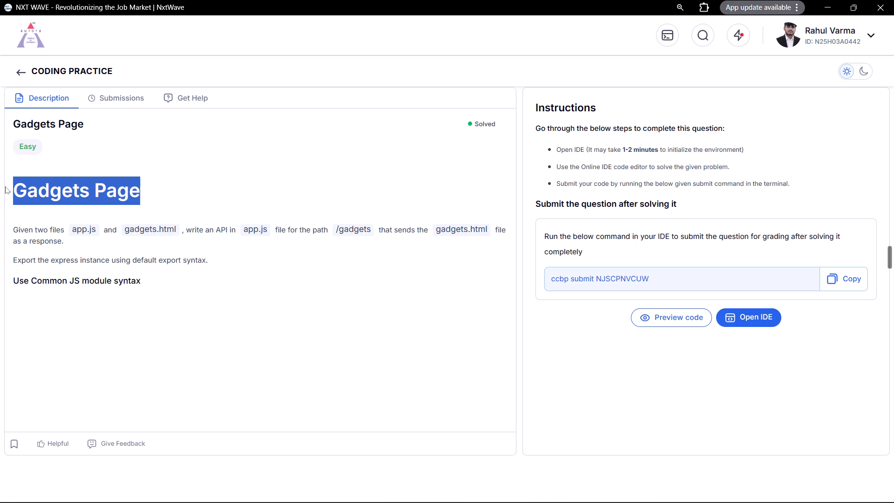
key("ctrl+c")
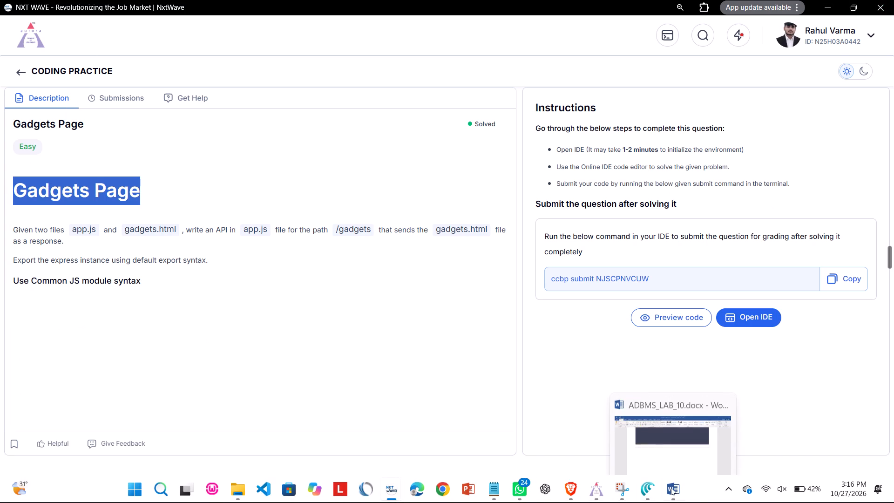
Paste the Gadgets Page title as a heading below the horizontal line in Word and set its font size to 14.
left_click(664, 439)
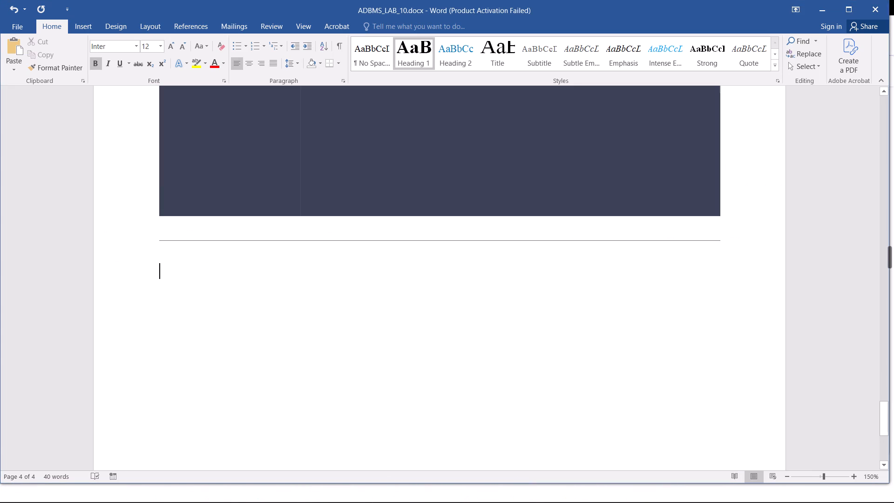
key("ctrl+v")
left_click_drag(349, 279, 227, 282)
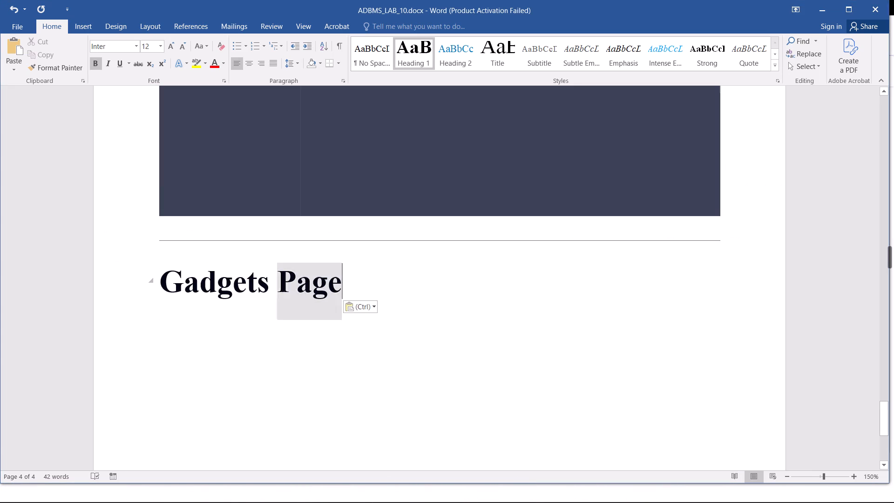
left_click_drag(227, 282, 165, 280)
left_click_drag(236, 246, 227, 311)
left_click(227, 311)
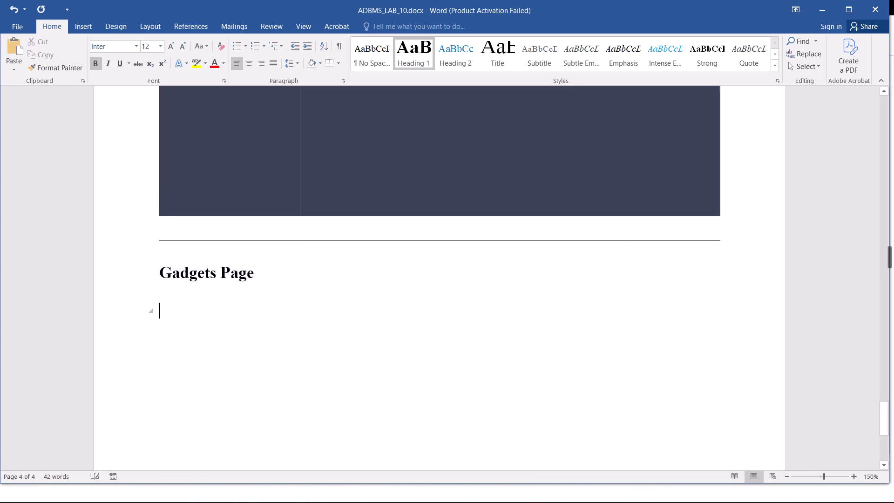
Insert an empty paragraph beneath the Gadgets Page heading.
left_click(167, 286)
left_click(263, 275)
key("Return")
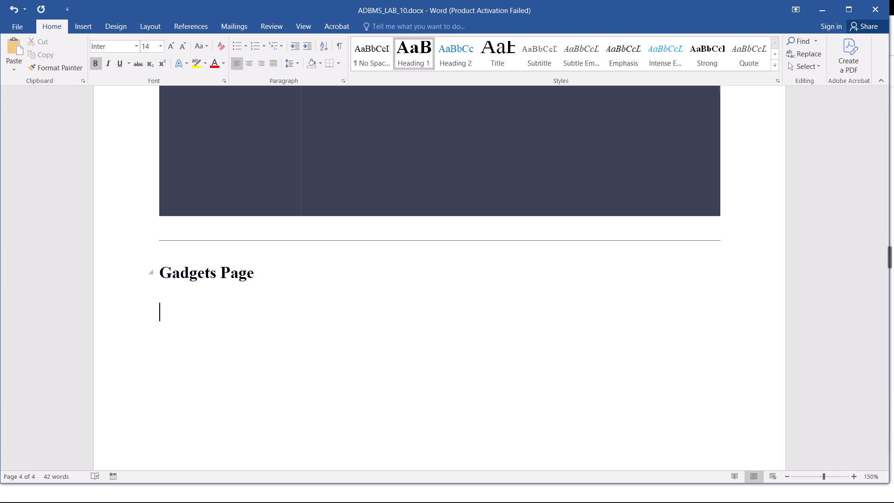
key("BackSpace")
key("Return")
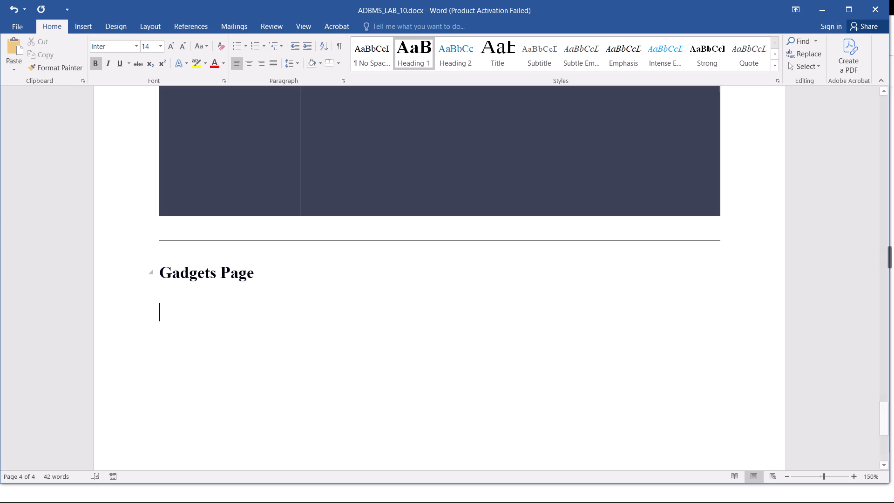
left_click(278, 281)
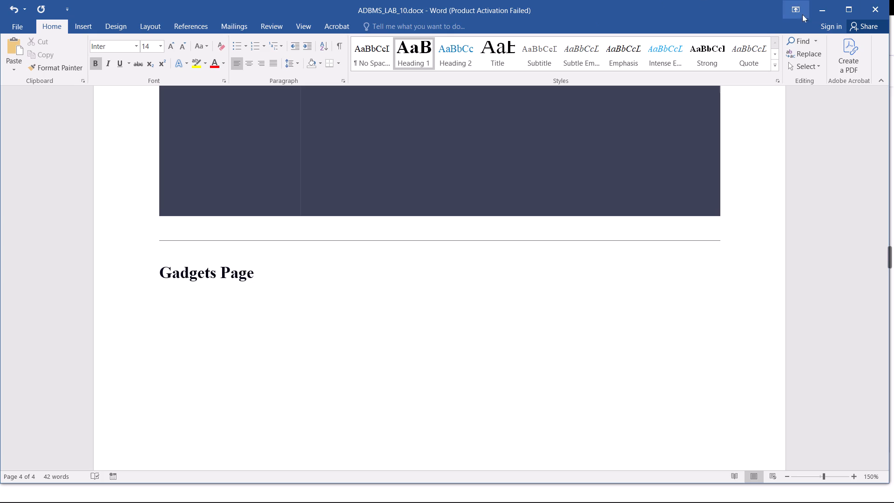
Open the Gadgets Page code preview in NXT WAVE, capture its app.js page with Snipping Tool, and copy the capture.
left_click(823, 14)
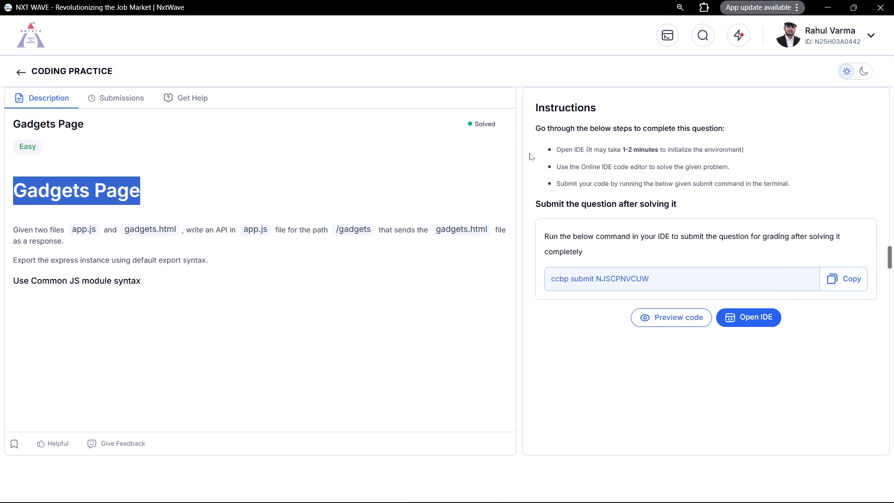
left_click(700, 363)
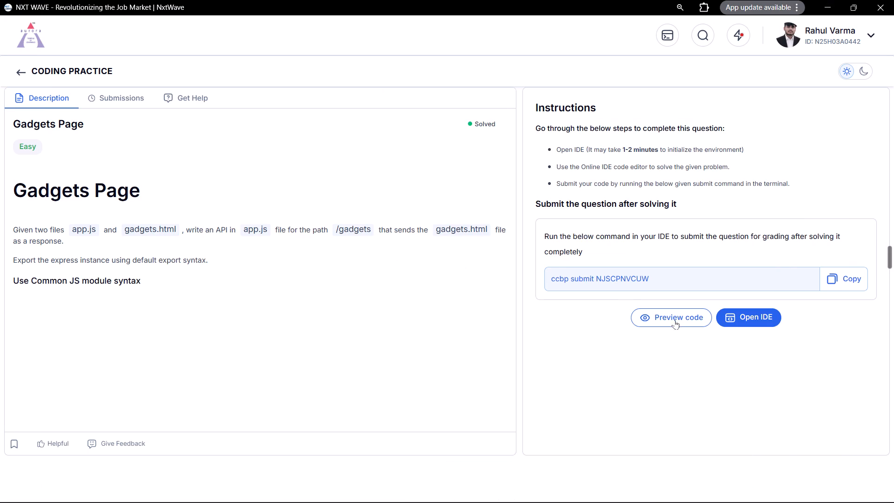
left_click(673, 316)
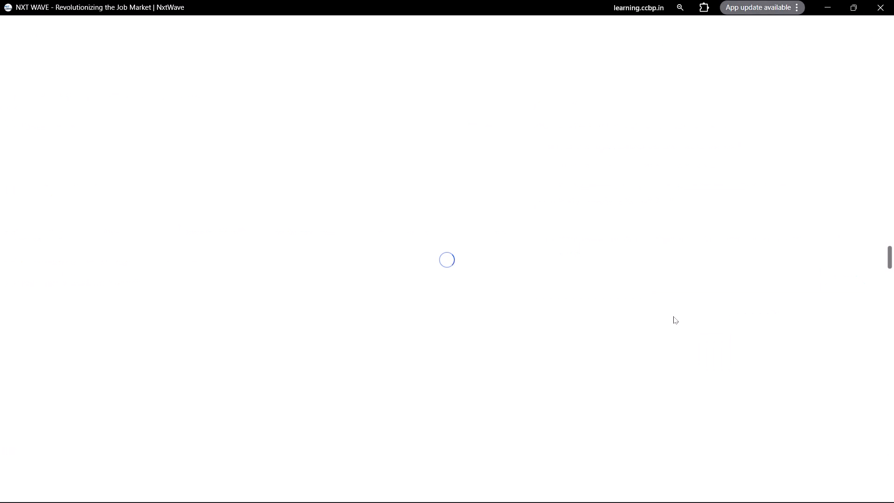
key("shift+super+s")
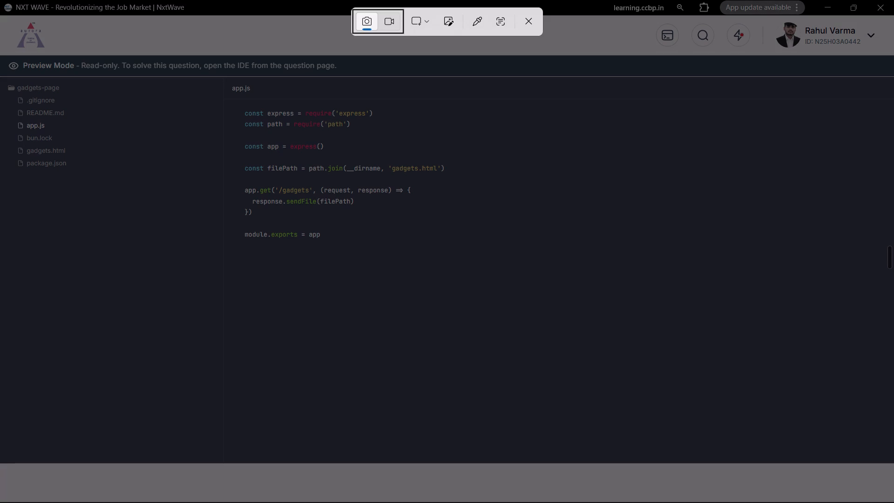
left_click_drag(0, 12, 650, 360)
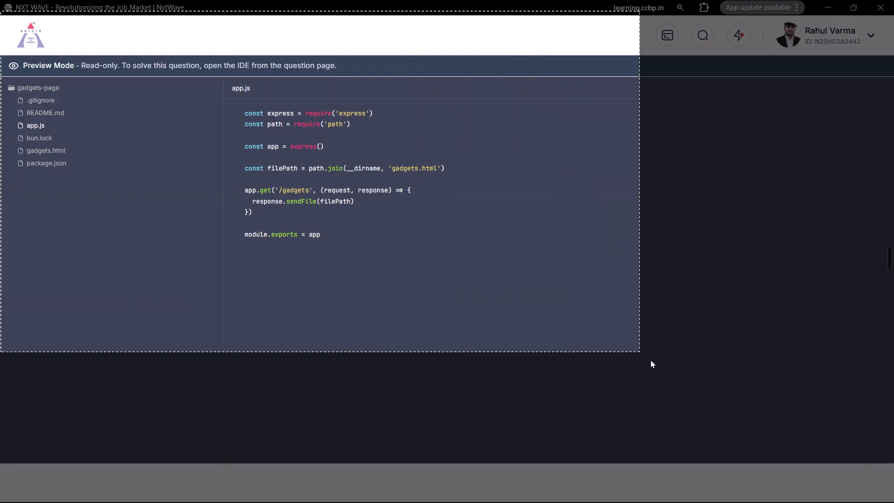
left_click_drag(650, 360, 893, 502)
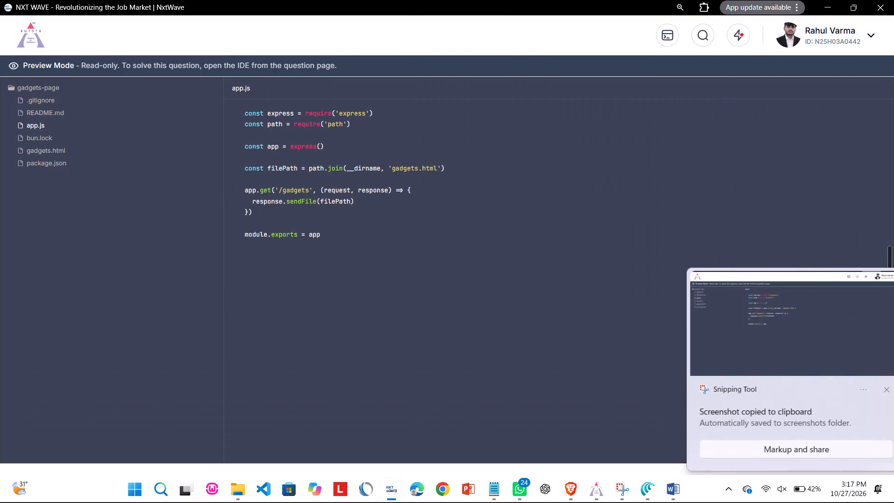
left_click(797, 351)
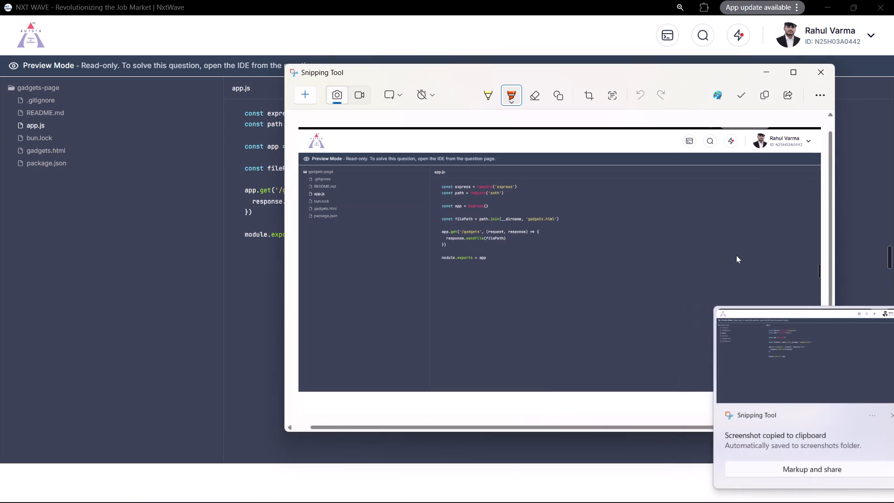
left_click(762, 97)
left_click(769, 73)
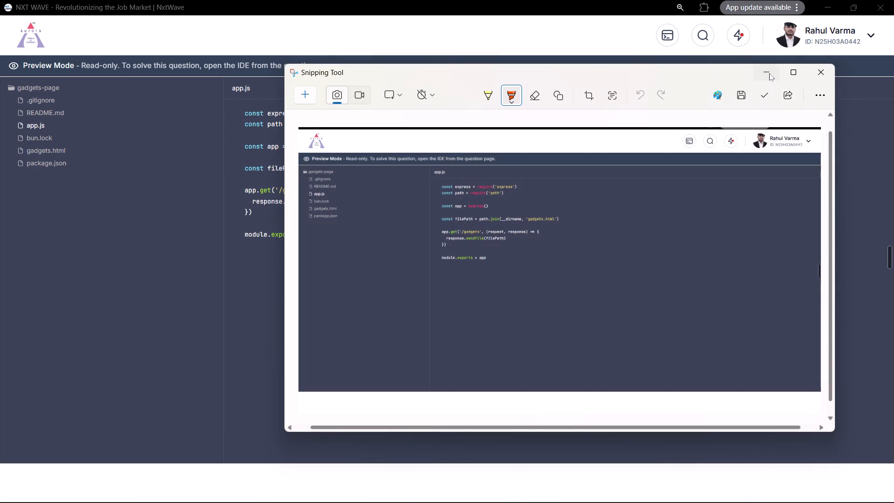
Switch to Word and paste the app.js code capture on a new line beneath the Gadgets Page heading.
left_click(825, 0)
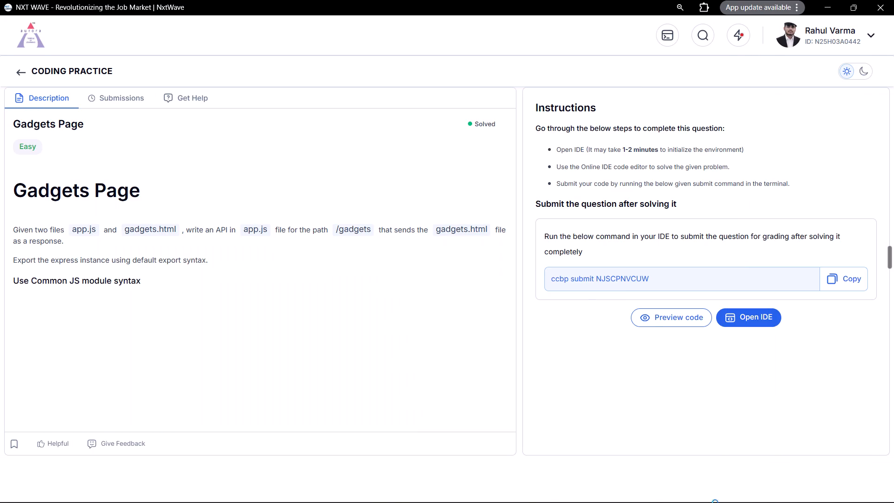
left_click(651, 428)
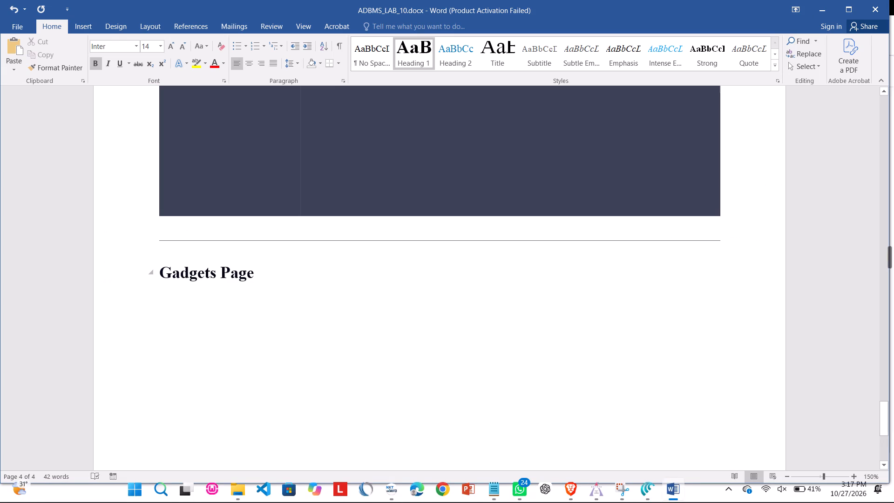
key("Return")
key("ctrl+v")
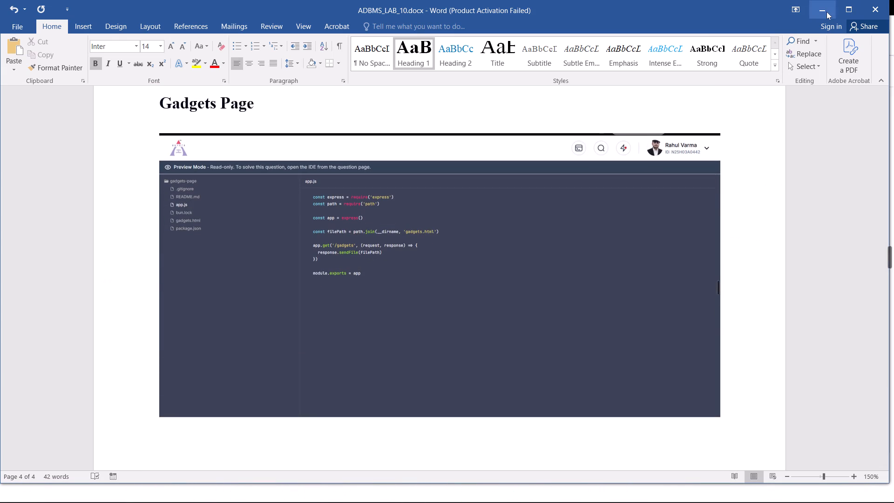
Open the Gadgets Page problem's Right Answer submission in NXT WAVE, capture its details page with Snipping Tool, and copy the capture.
left_click(826, 12)
left_click(127, 98)
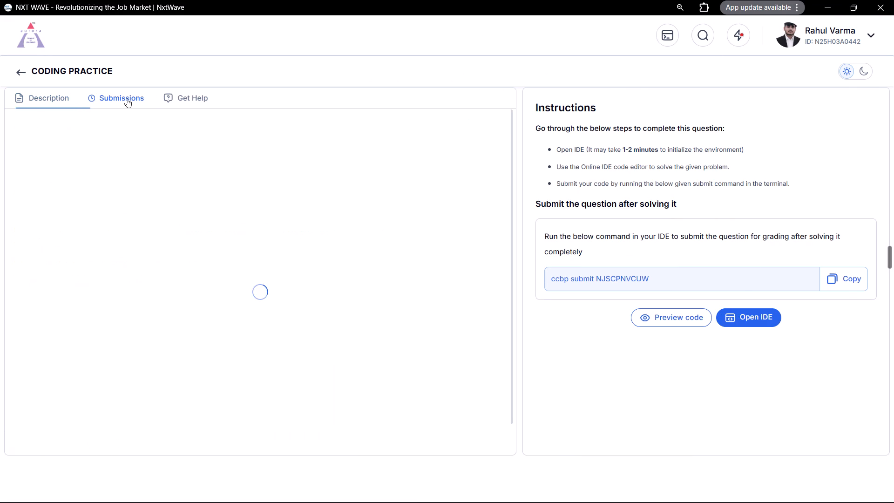
left_click(233, 146)
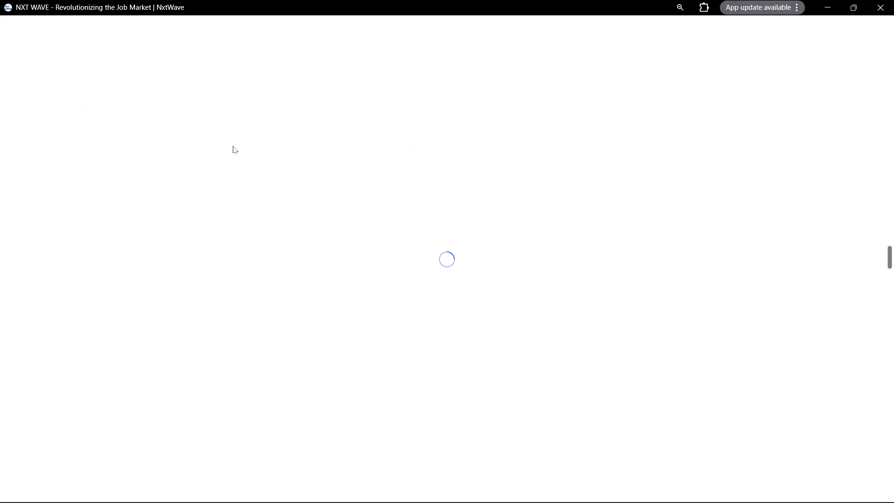
key("shift+super+s")
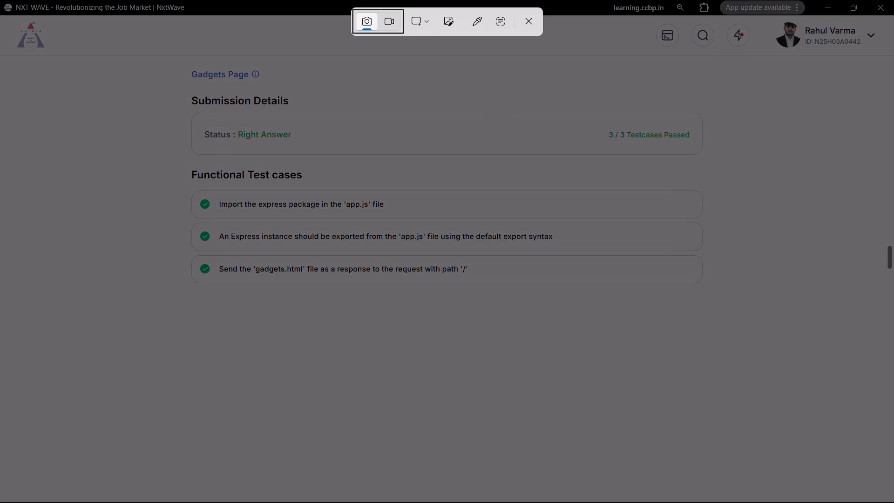
left_click_drag(0, 14, 893, 502)
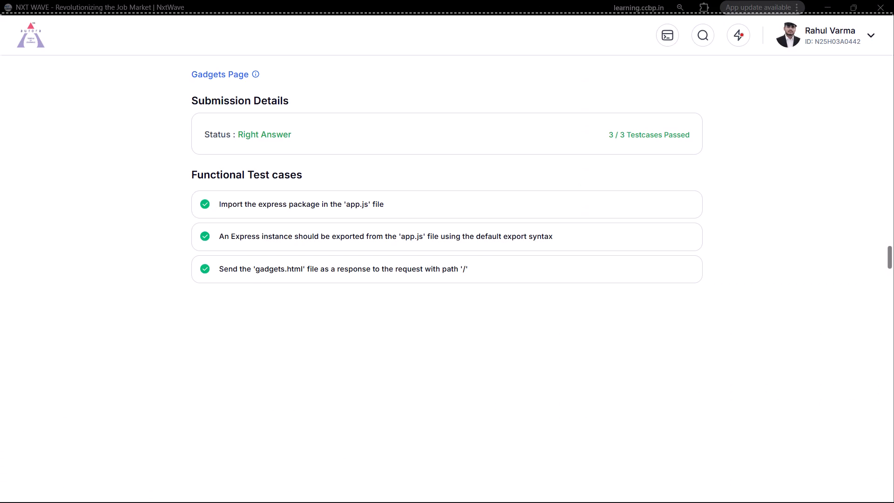
left_click_drag(893, 502, 892, 502)
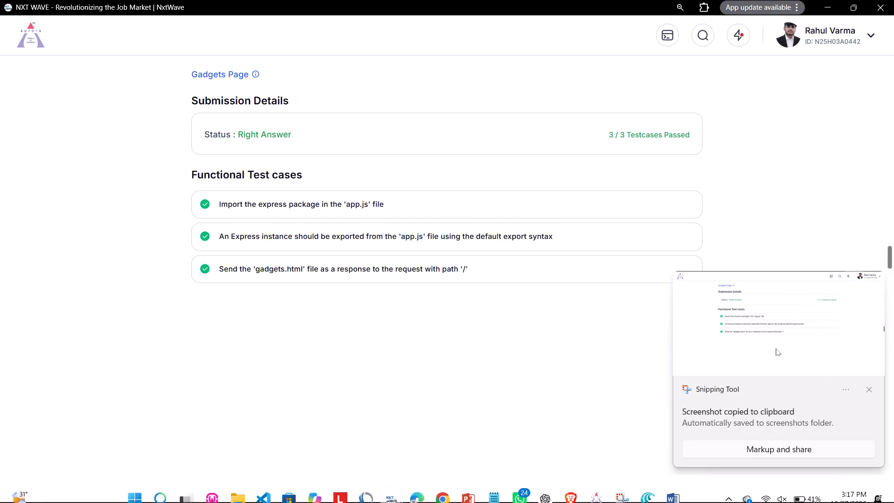
left_click(776, 348)
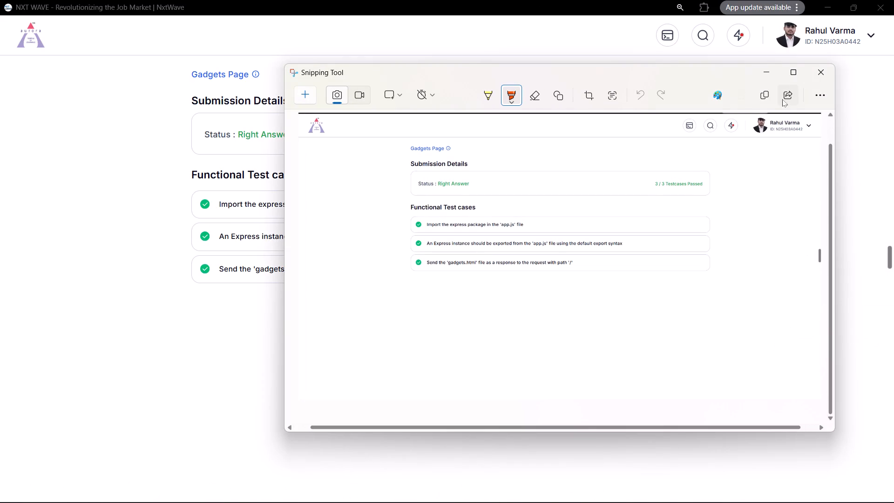
left_click(767, 99)
left_click(766, 75)
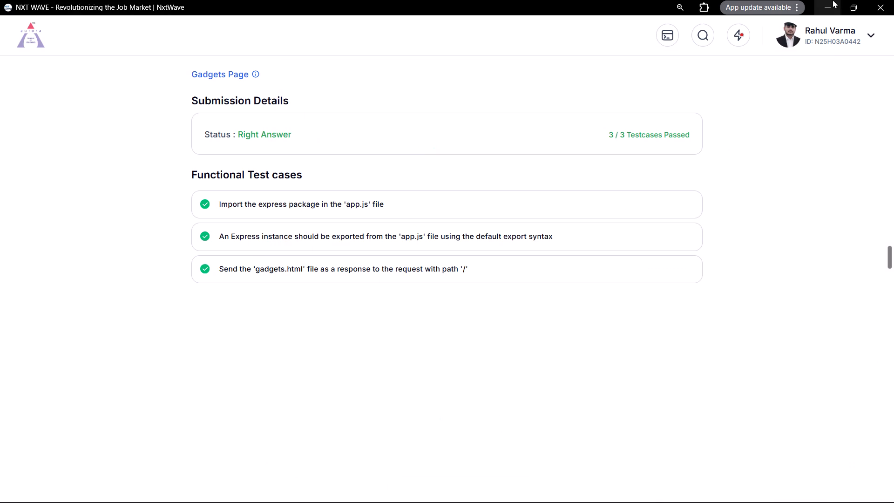
Switch to Word and paste the submission capture on a new line between the Gadgets Page heading and the code capture.
left_click(827, 0)
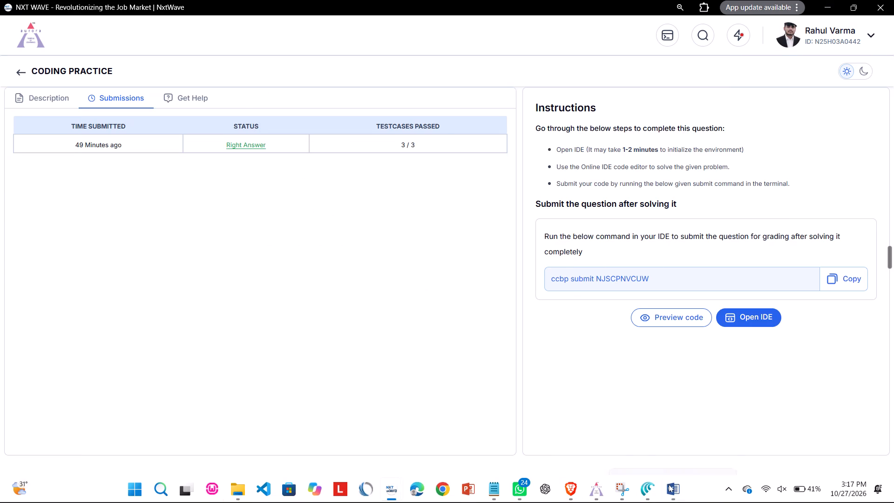
left_click(665, 432)
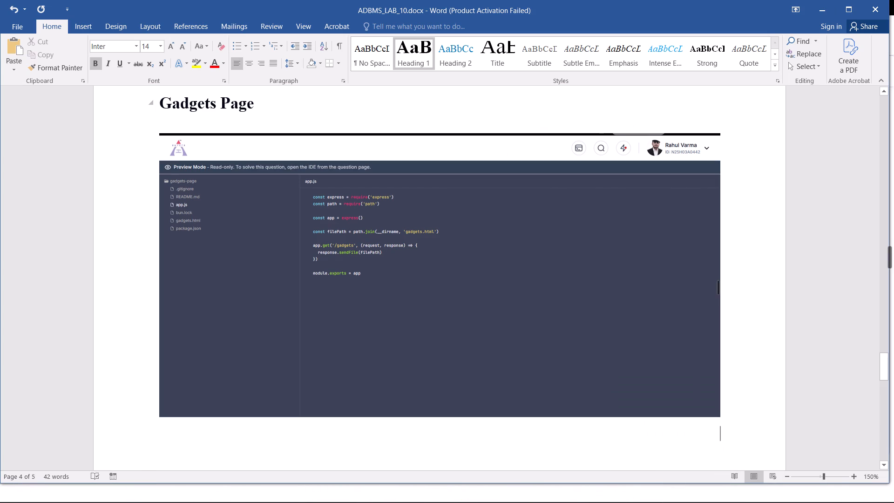
left_click(267, 116)
key("Return")
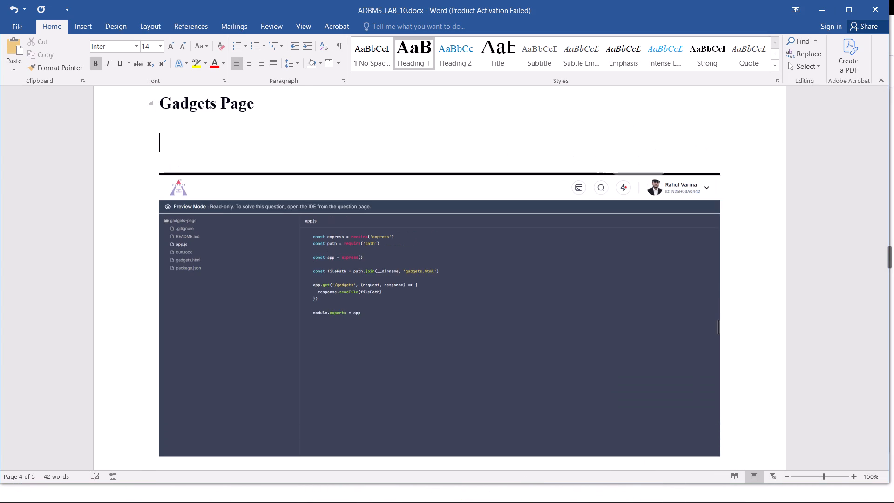
key("ctrl+v")
left_click(298, 241)
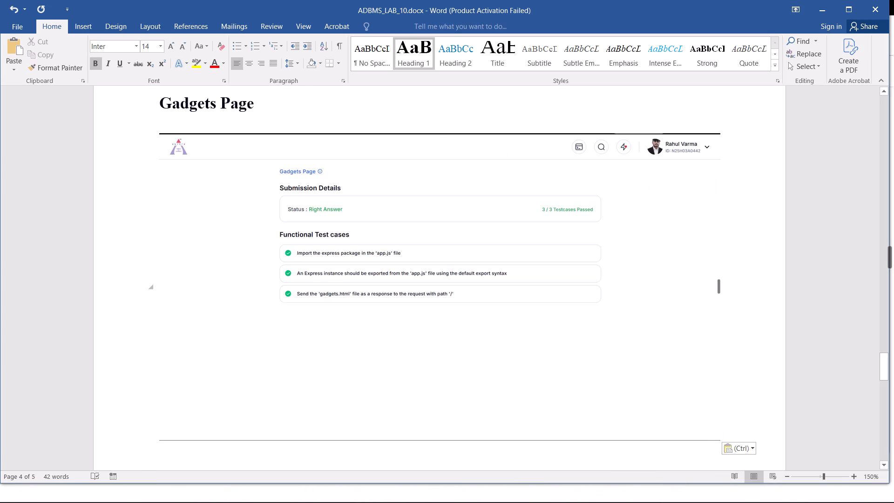
Scale the Gadgets Page submission capture down slightly, keeping its proportions.
left_click_drag(162, 132, 220, 163)
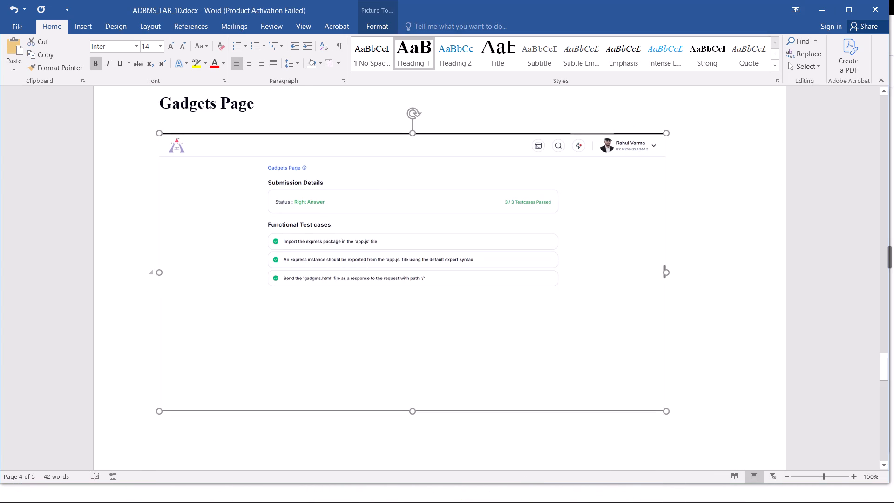
left_click_drag(220, 163, 220, 163)
Insert a new paragraph after the Gadgets Page code capture on page 5.
scroll(323, 246, "down", 1)
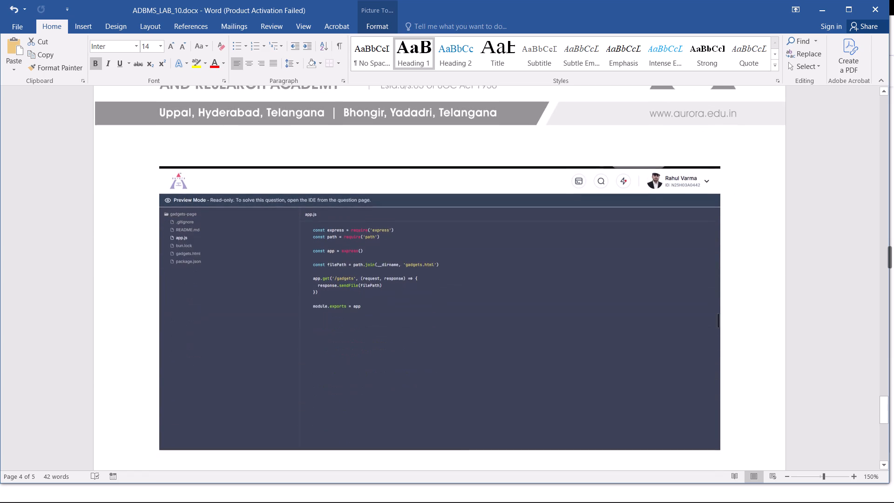
scroll(323, 246, "down", 2)
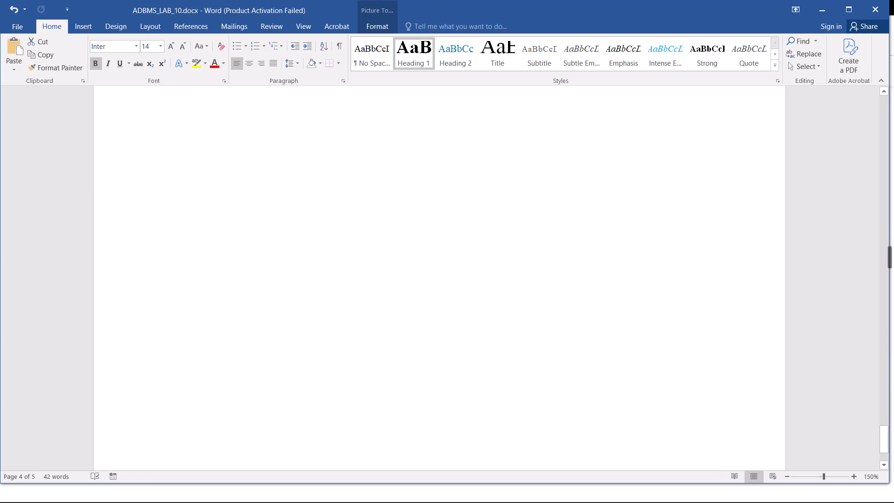
scroll(323, 246, "down", 1)
scroll(323, 246, "up", 2)
scroll(323, 246, "down", 1)
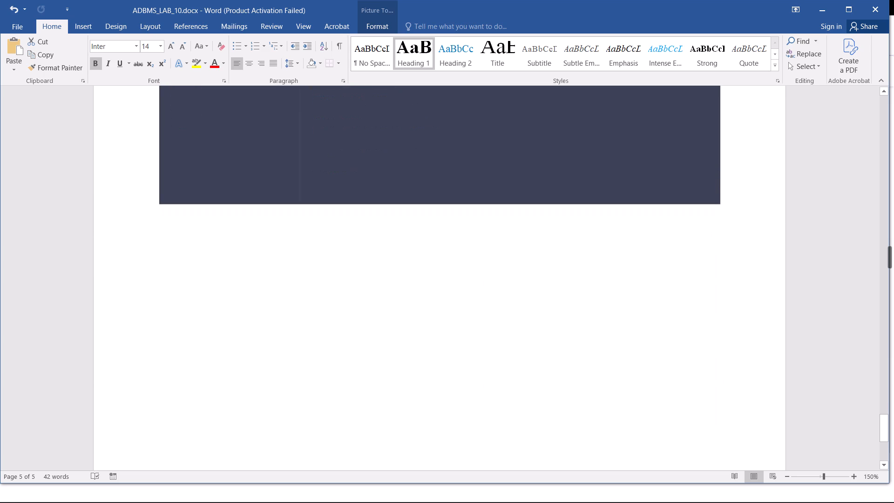
left_click(740, 197)
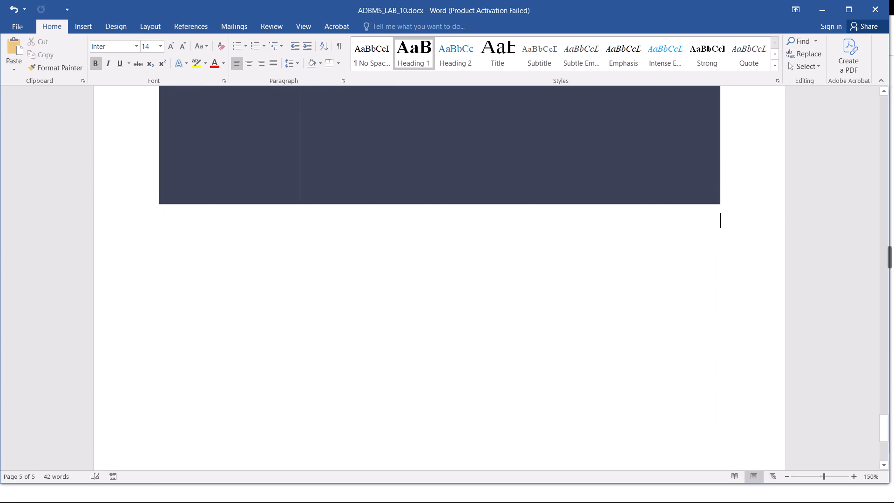
key("Return")
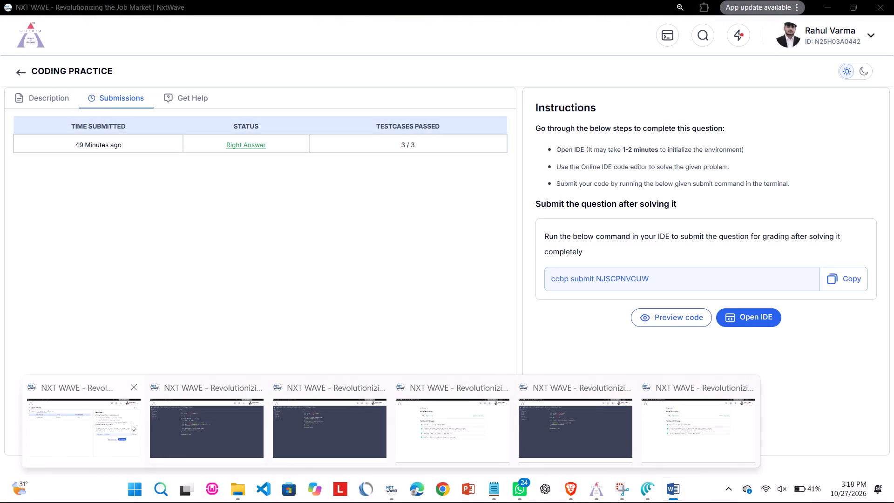
Switch to NXT WAVE, return to the coding practice list, open the Get a String problem, and copy its title.
left_click(130, 423)
left_click(20, 72)
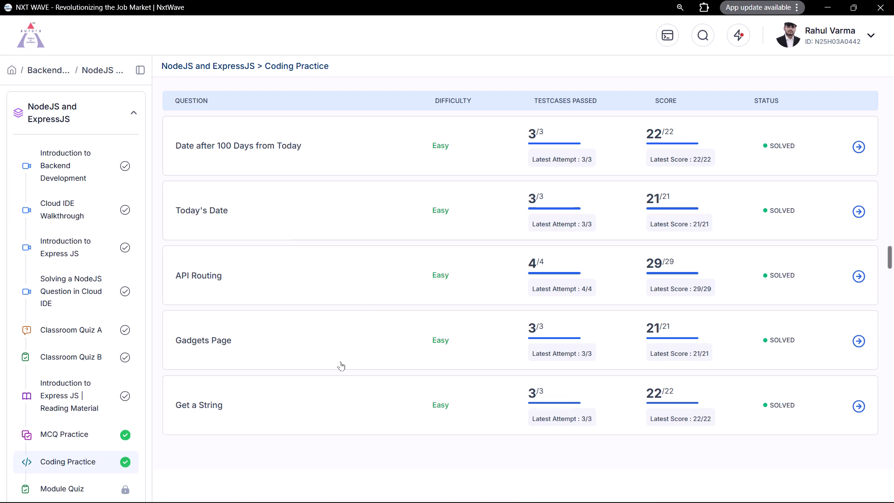
left_click(320, 341)
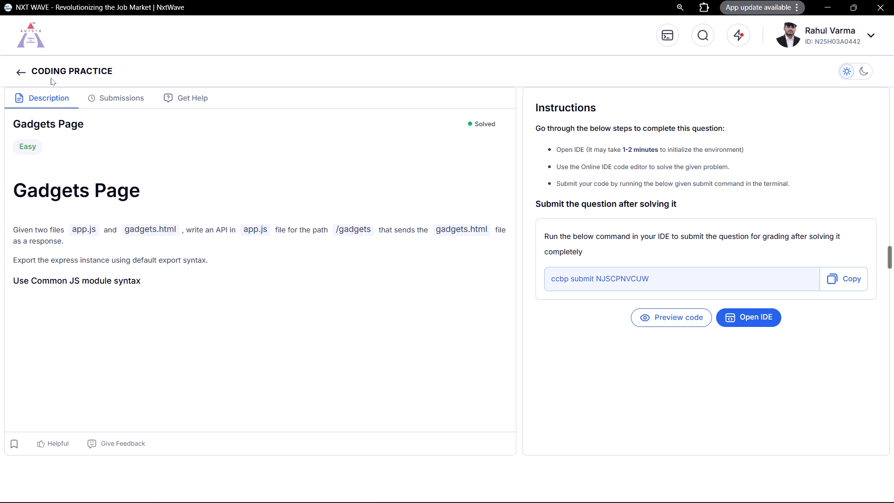
left_click(17, 72)
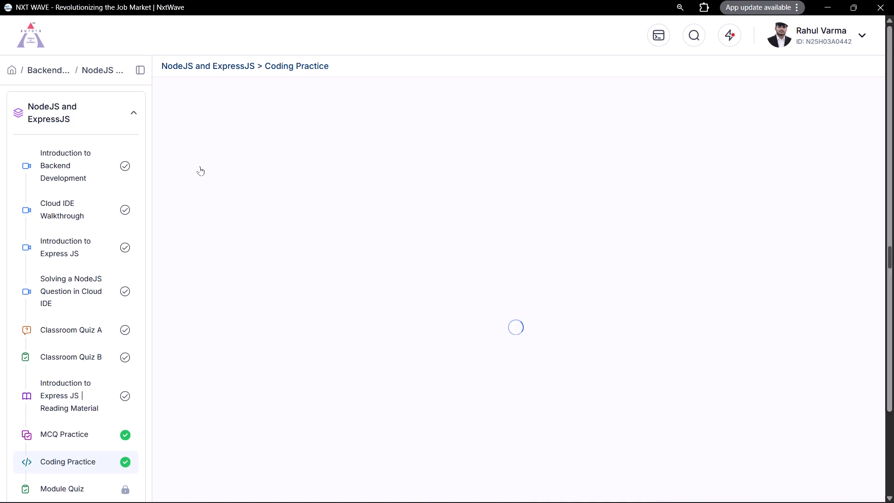
left_click(230, 401)
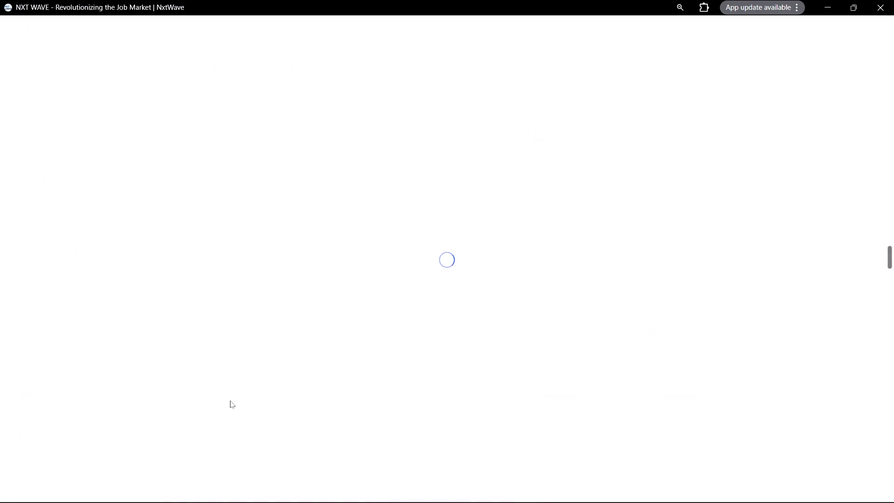
left_click_drag(127, 192, 50, 190)
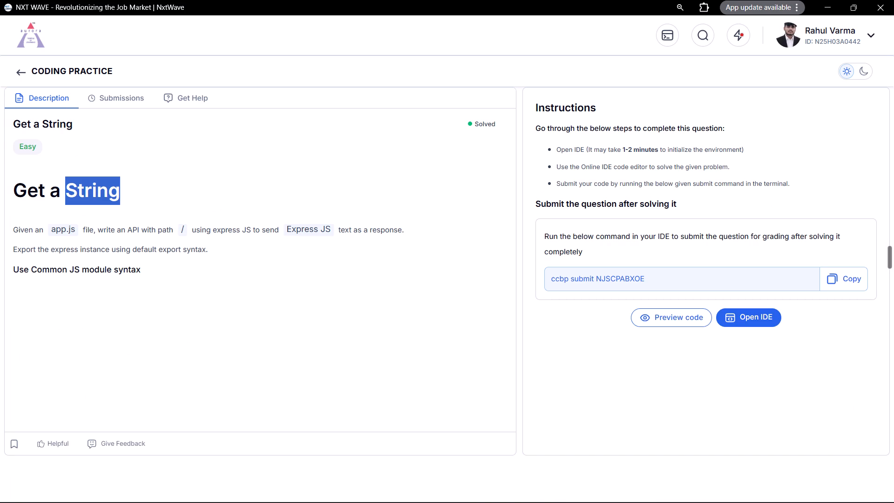
left_click_drag(50, 190, 5, 196)
key("ctrl+c")
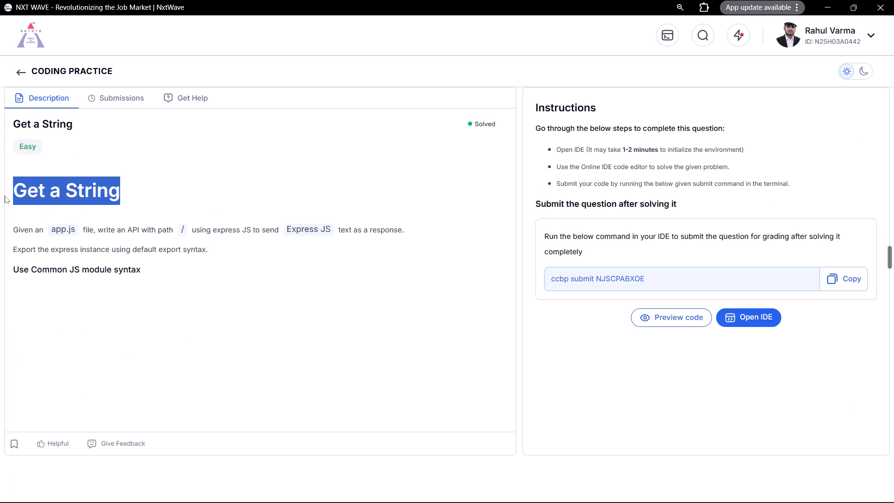
Paste the Get a String title as a heading below the Gadgets Page code capture in Word and set its font size to 14.
left_click(821, 0)
key("ctrl+v")
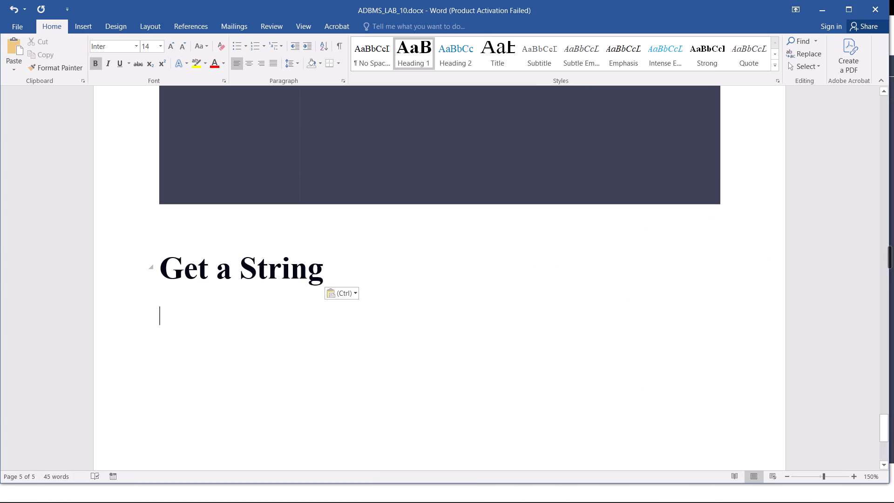
left_click_drag(329, 262, 166, 275)
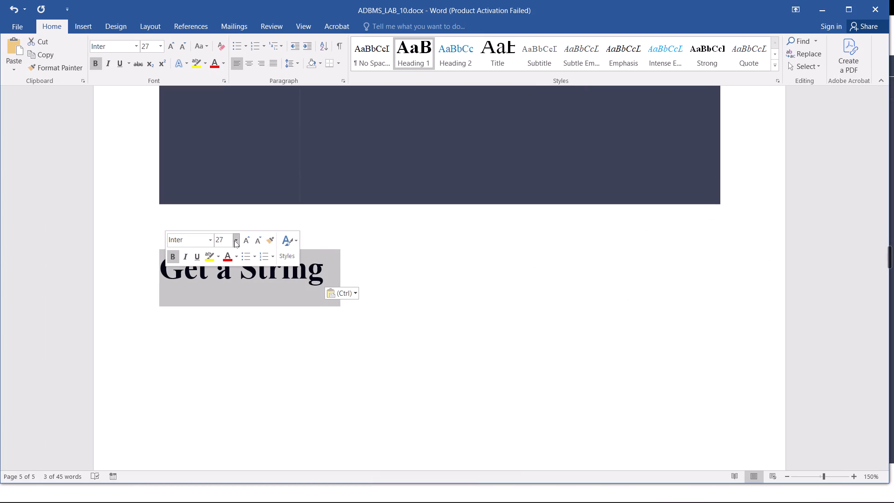
left_click(235, 240)
left_click(227, 305)
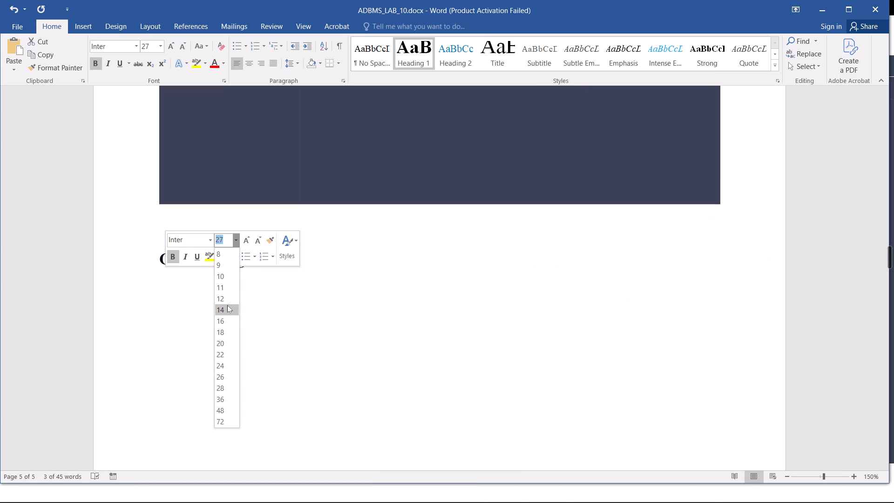
left_click(332, 306)
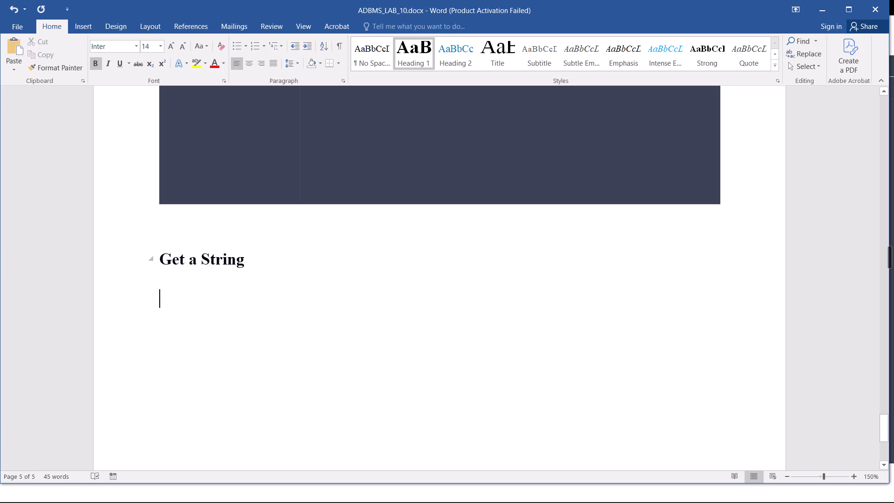
Insert an empty paragraph beneath the Get a String heading.
left_click(249, 257)
key("Return")
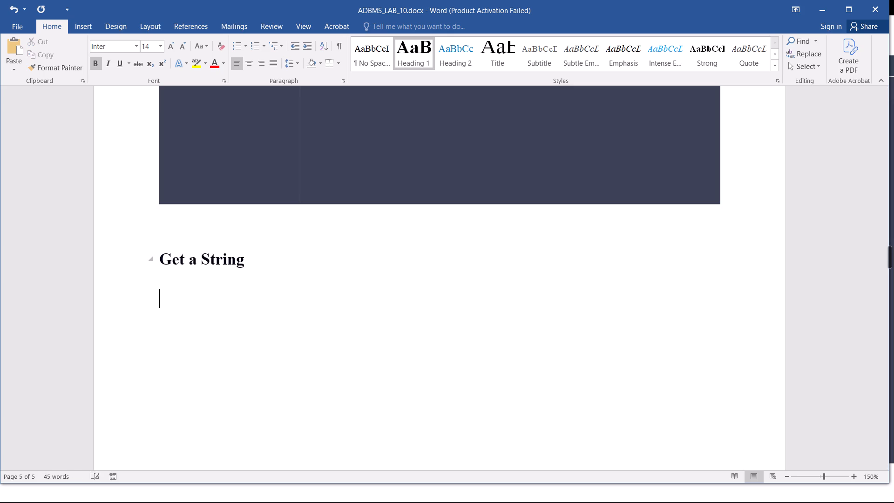
Switch to NXT WAVE and open the Right Answer submission of the Get a String problem.
left_click(818, 8)
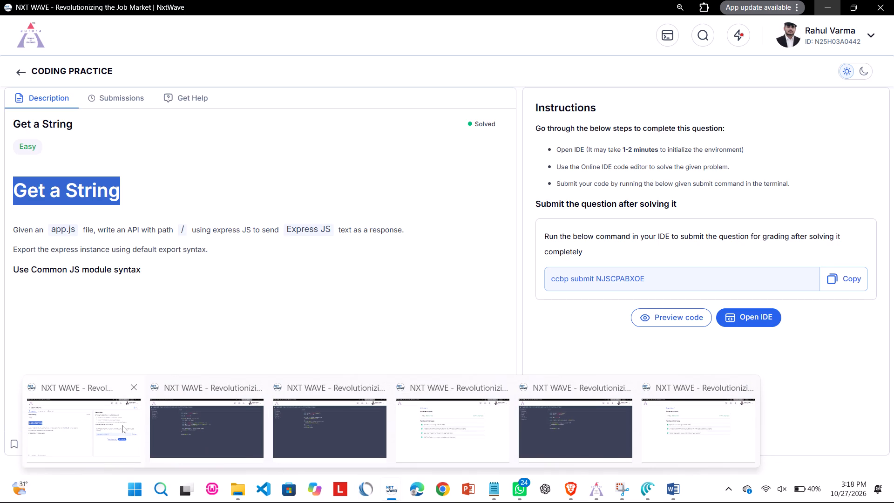
left_click(122, 425)
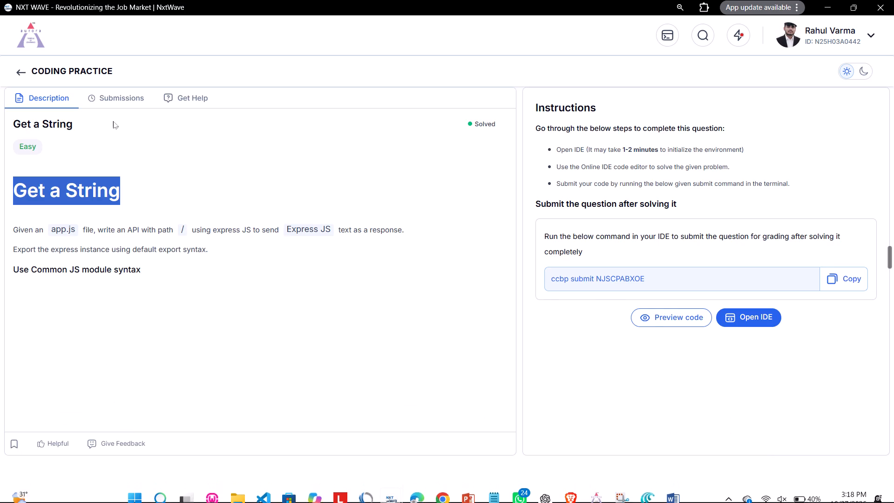
left_click(116, 101)
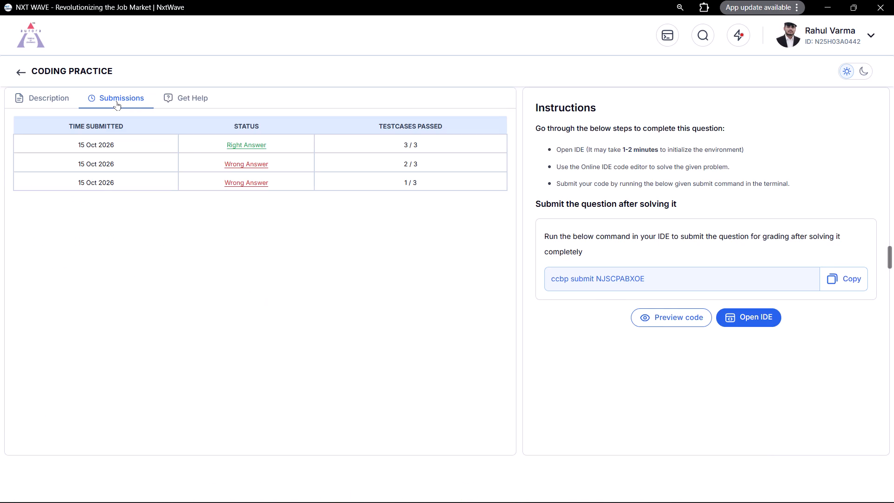
left_click(242, 145)
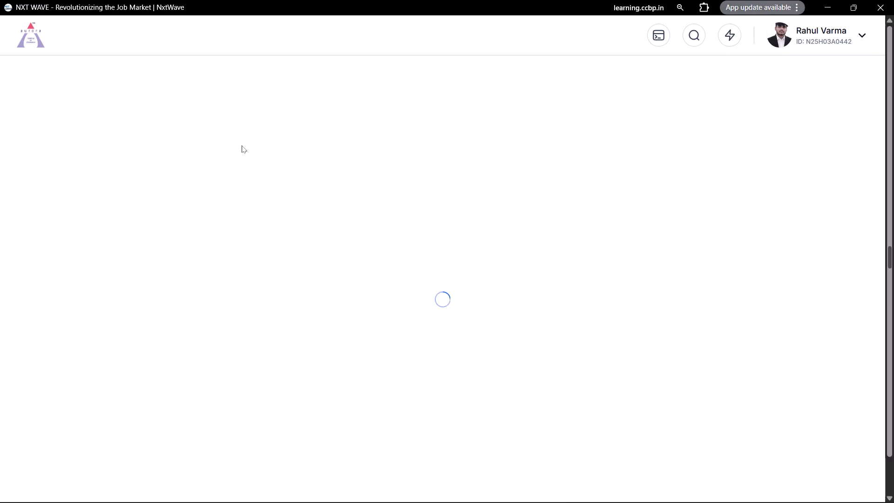
Capture the Get a String submission details page below the window title bar and copy the capture from Snipping Tool.
key("shift+super+s")
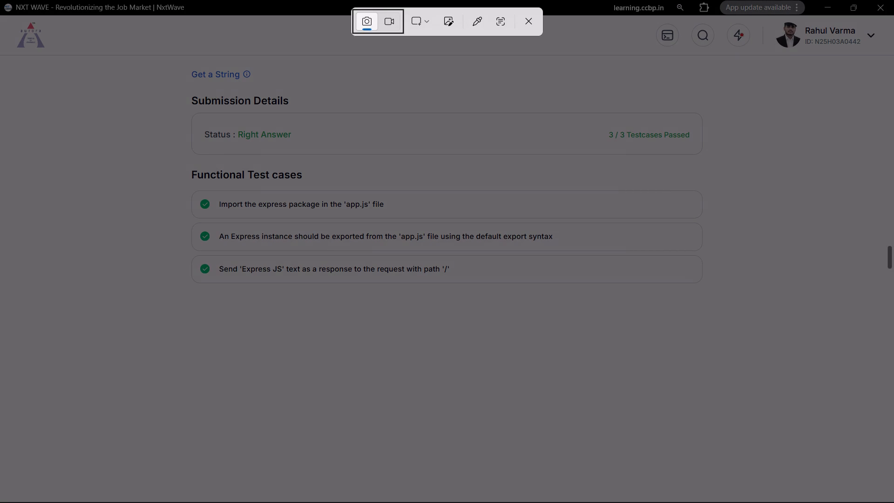
left_click_drag(0, 14, 893, 502)
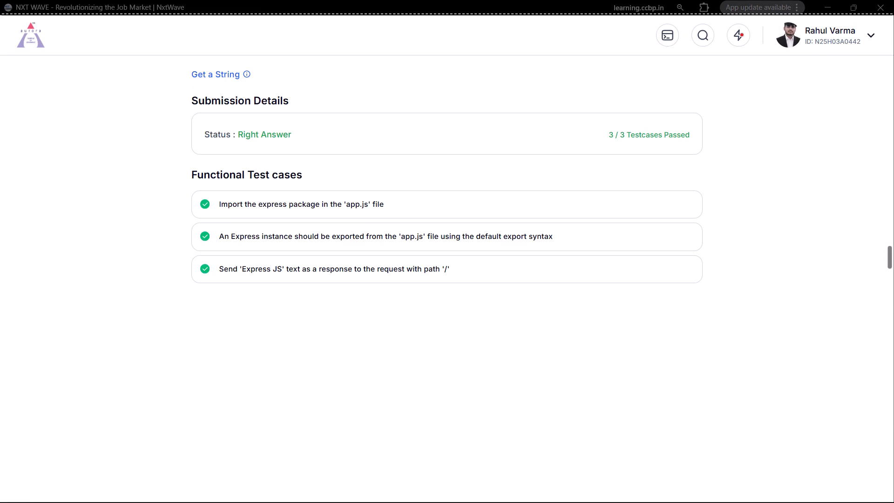
left_click_drag(893, 502, 889, 502)
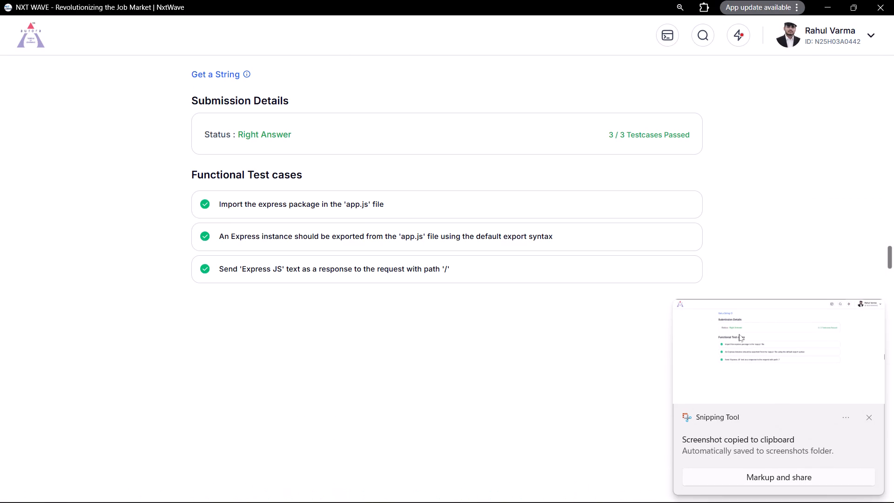
left_click(739, 334)
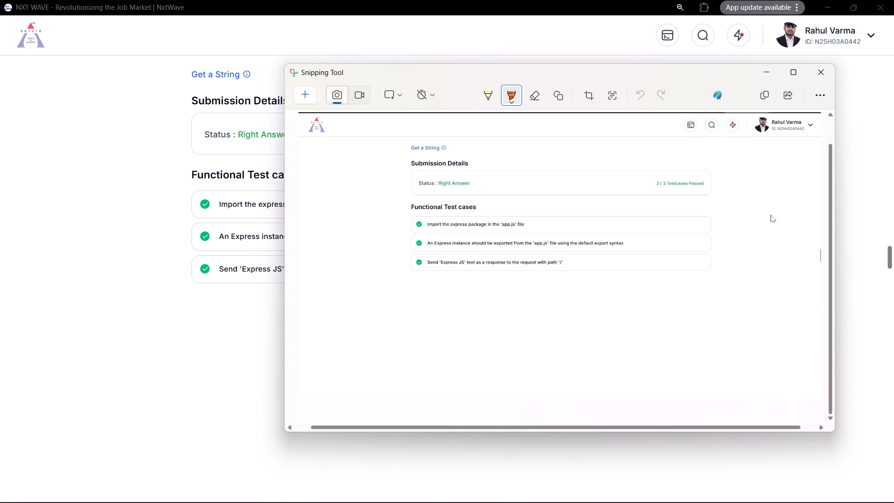
left_click(764, 92)
key("ctrl+c")
left_click(830, 0)
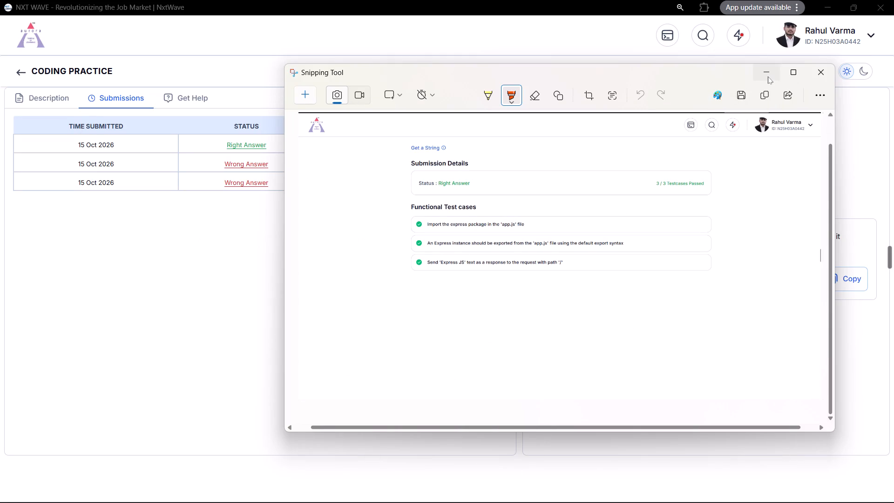
left_click(768, 76)
Switch to Word and paste the submission capture beneath the Get a String heading.
left_click(822, 0)
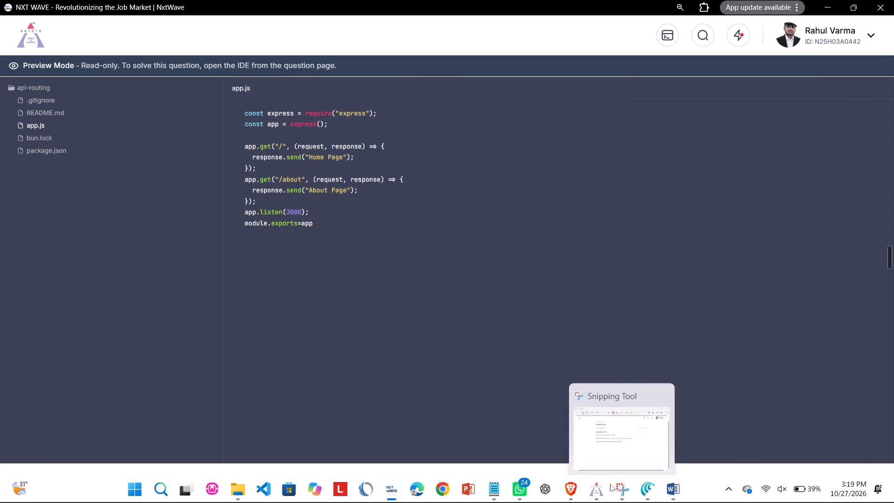
left_click(683, 425)
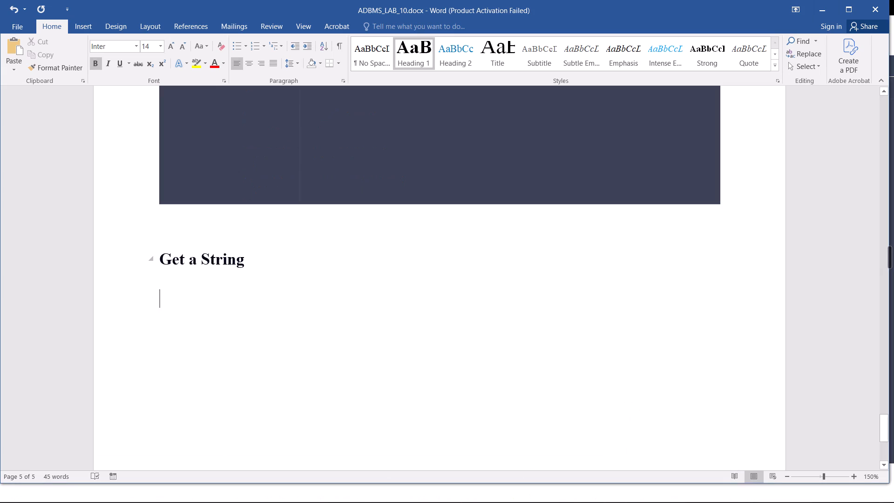
key("ctrl+v")
left_click(160, 240)
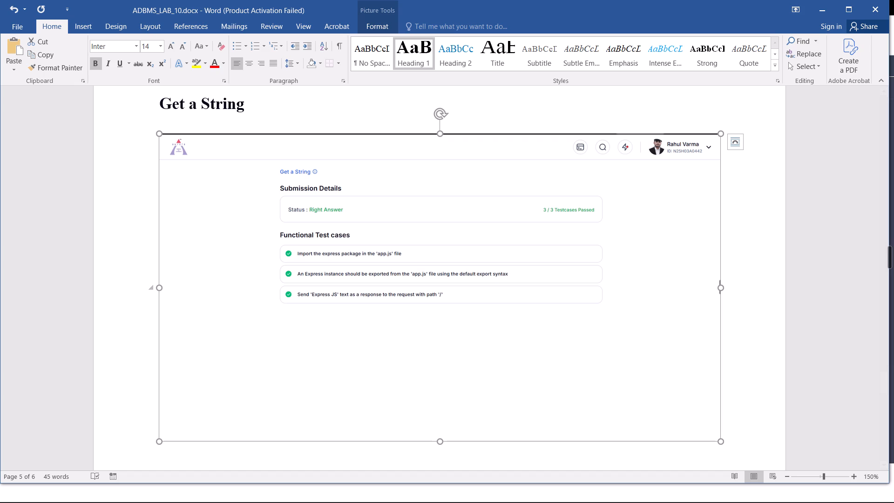
Switch to NXT WAVE, preview the Get a String code, and copy a capture of the page showing app.js.
scroll(515, 214, "down", 1)
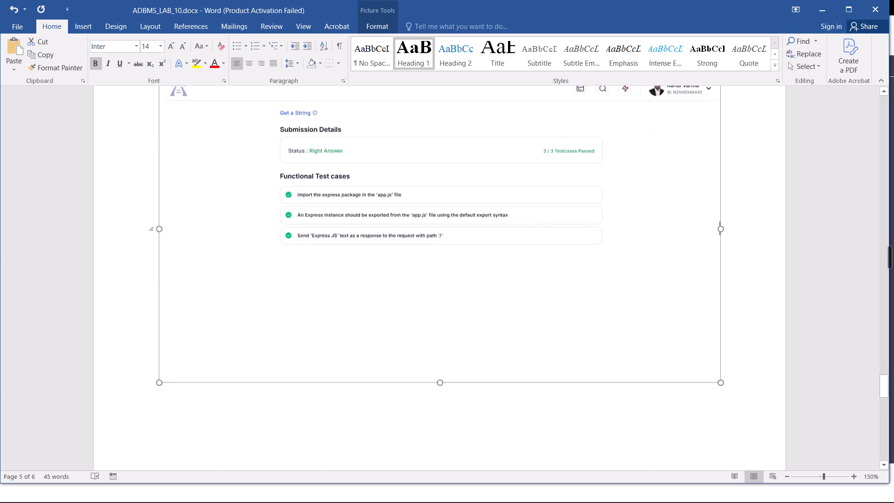
scroll(515, 214, "down", 2)
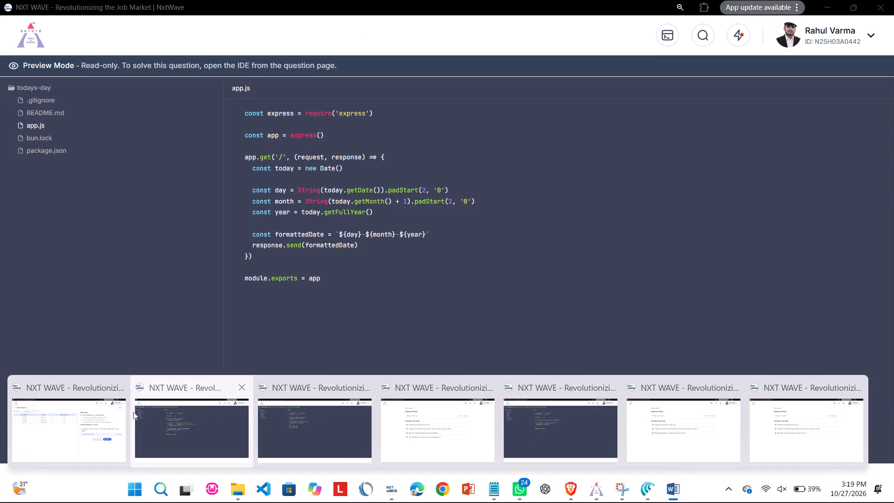
left_click(79, 417)
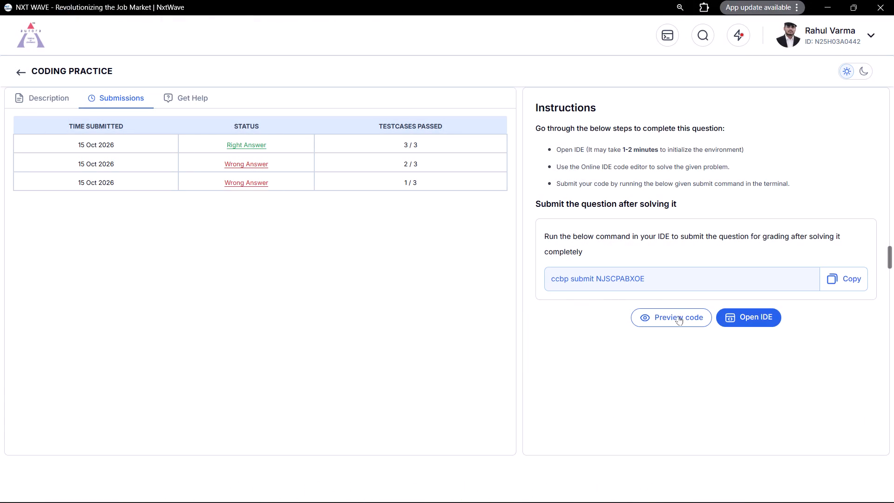
left_click(681, 318)
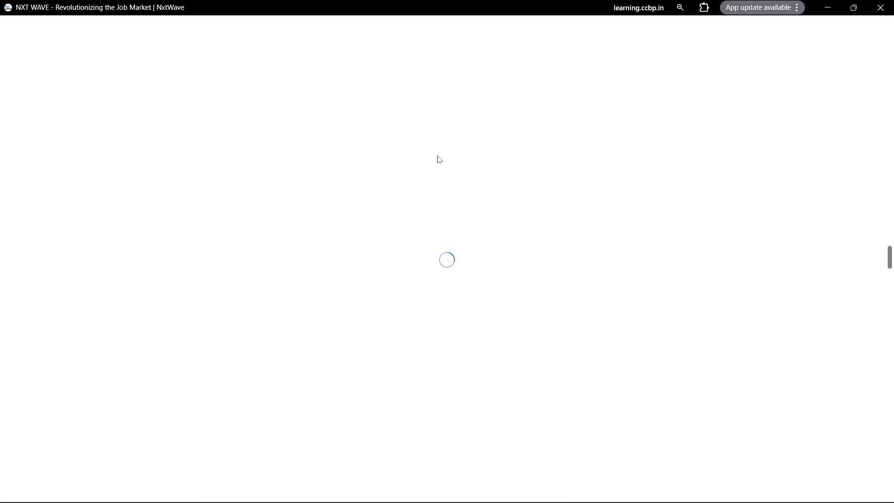
key("shift+super+s")
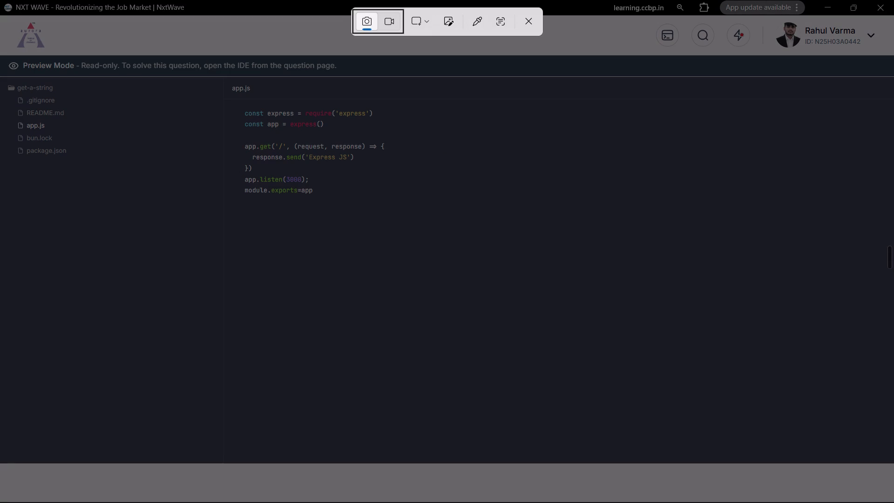
left_click_drag(0, 16, 893, 502)
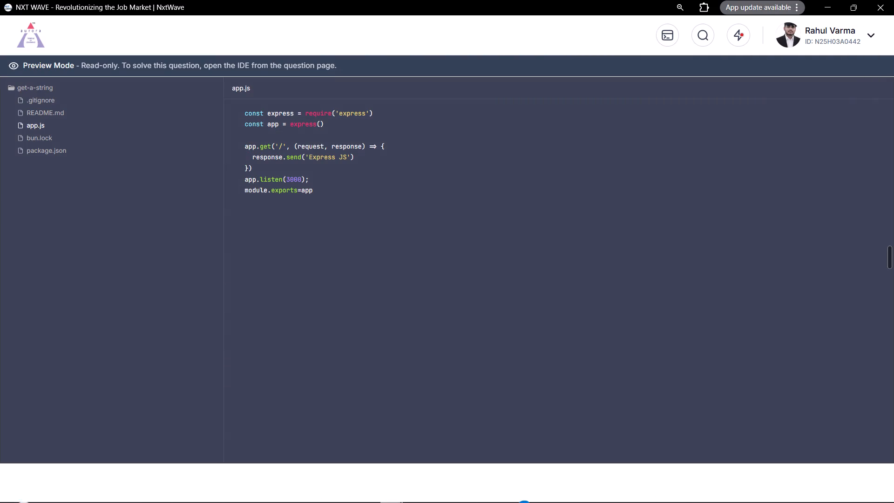
left_click(833, 371)
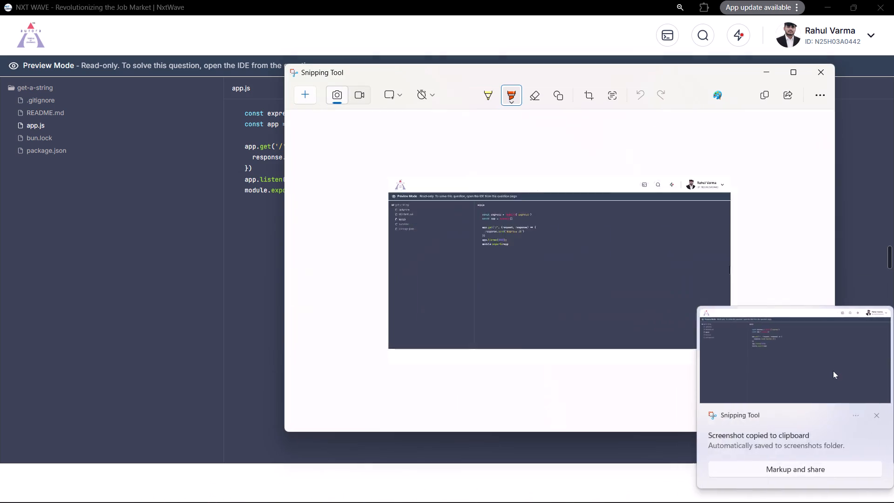
left_click(763, 105)
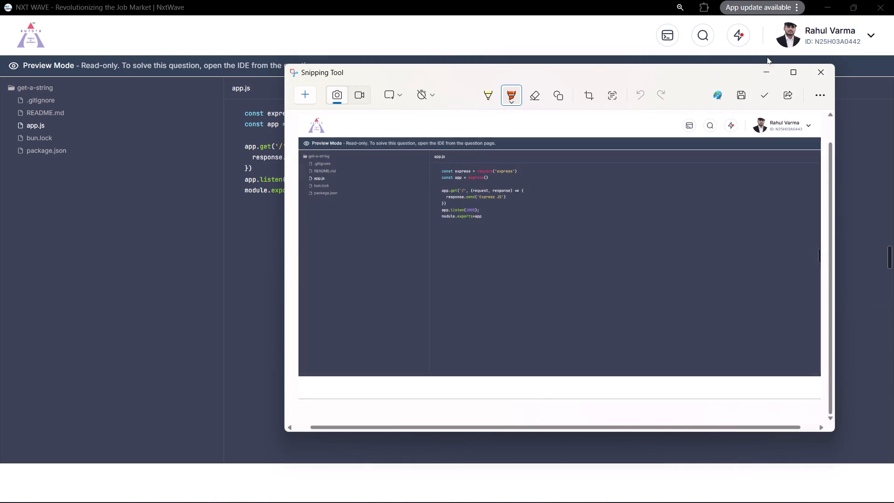
left_click(766, 69)
Switch to Word and paste the Get a String code capture into the empty paragraph at the start of page 6.
left_click(826, 0)
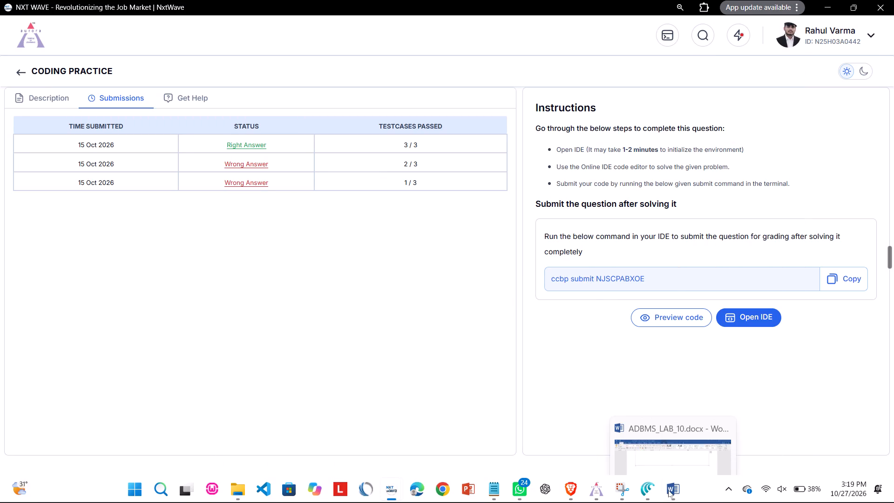
left_click(671, 434)
scroll(414, 332, "down", 1)
scroll(297, 253, "up", 1)
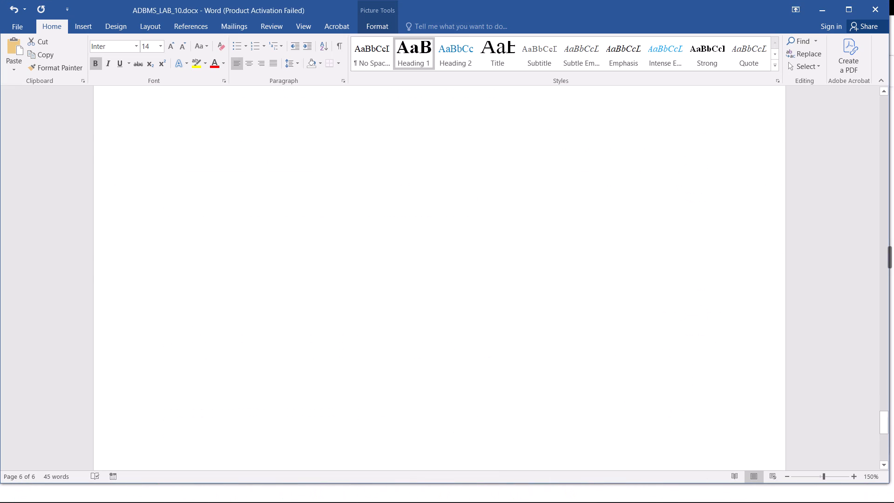
scroll(297, 253, "up", 1)
left_click(256, 300)
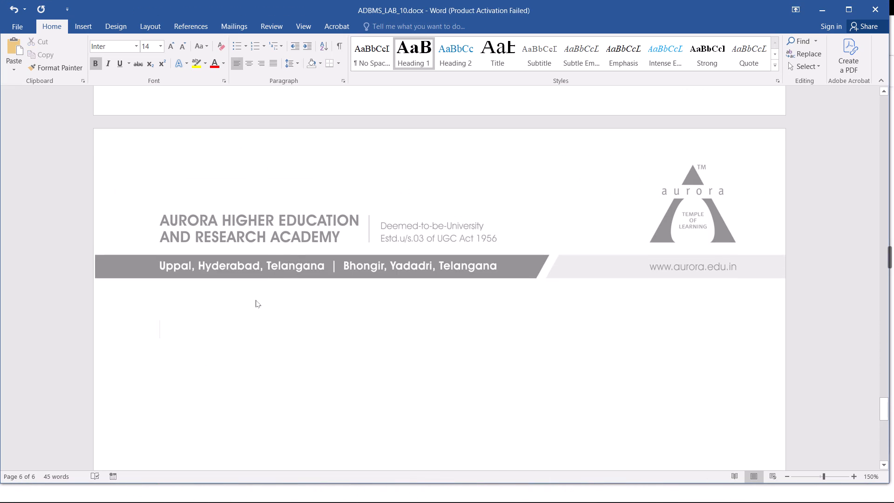
key("ctrl+v")
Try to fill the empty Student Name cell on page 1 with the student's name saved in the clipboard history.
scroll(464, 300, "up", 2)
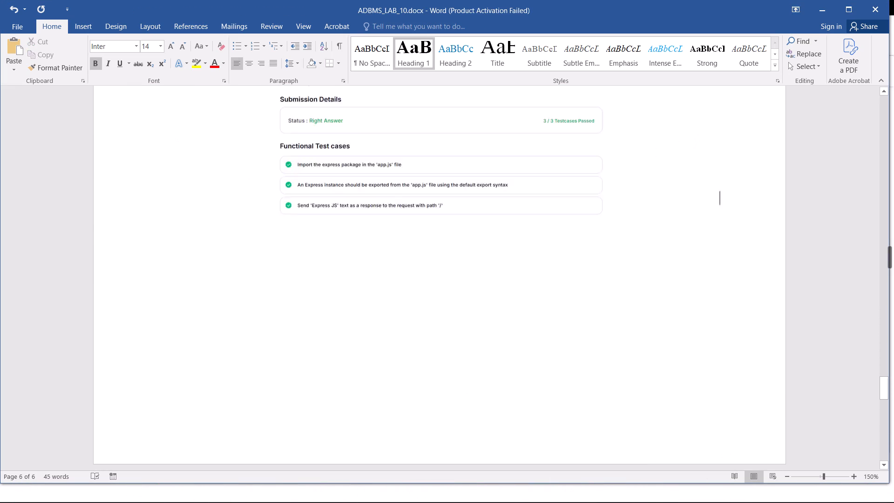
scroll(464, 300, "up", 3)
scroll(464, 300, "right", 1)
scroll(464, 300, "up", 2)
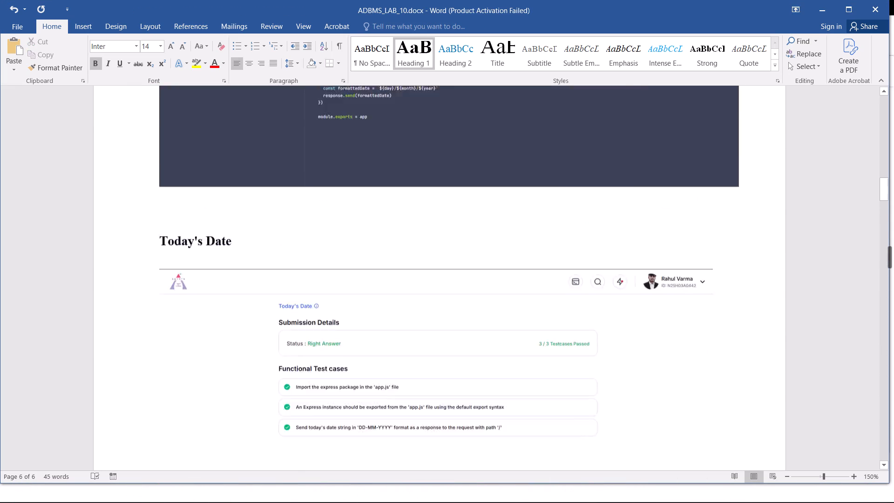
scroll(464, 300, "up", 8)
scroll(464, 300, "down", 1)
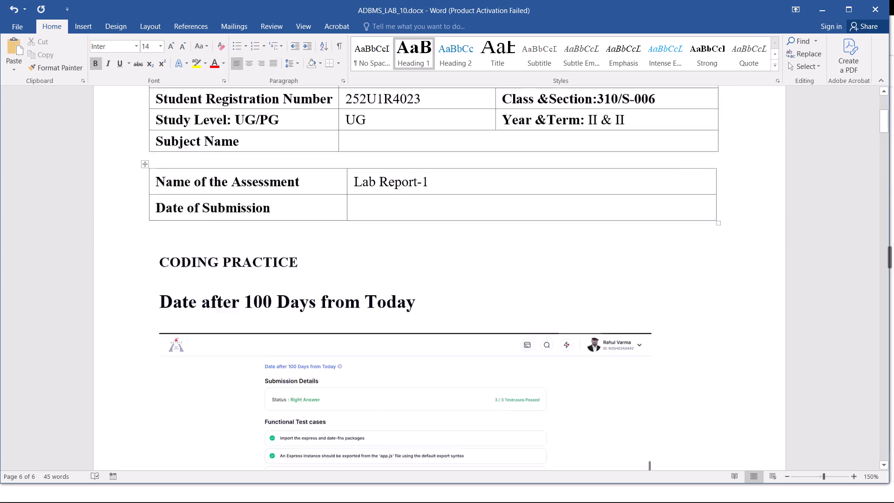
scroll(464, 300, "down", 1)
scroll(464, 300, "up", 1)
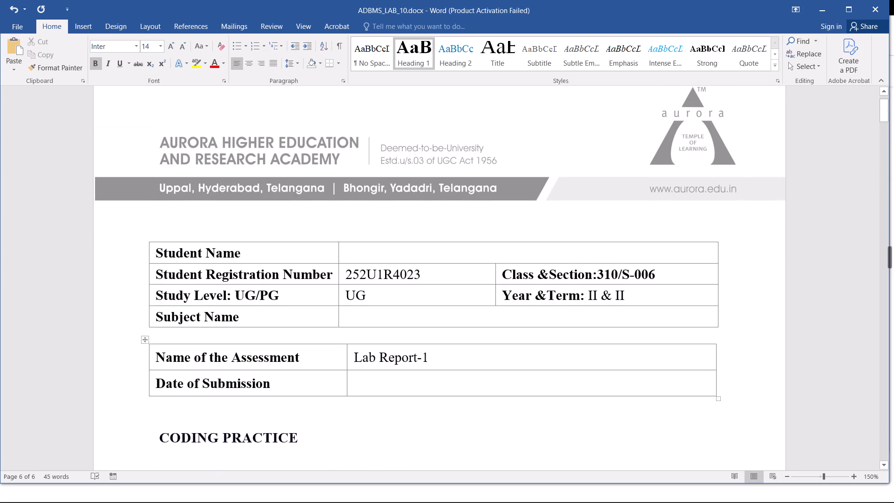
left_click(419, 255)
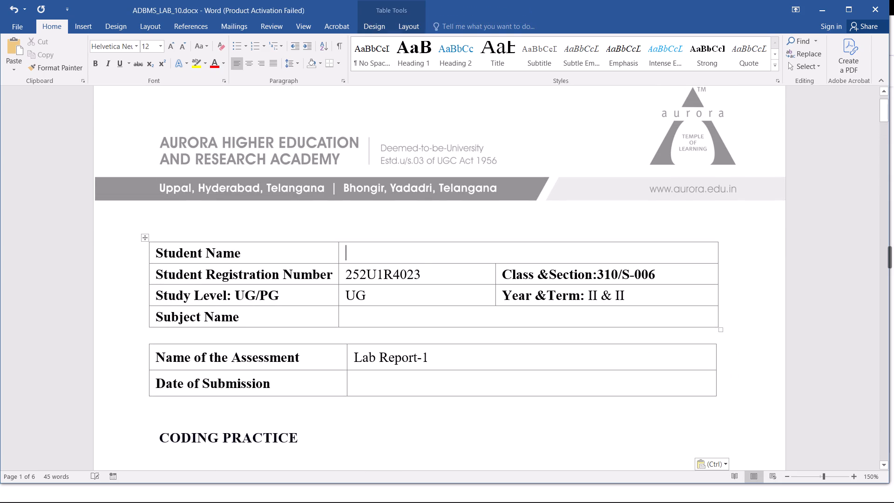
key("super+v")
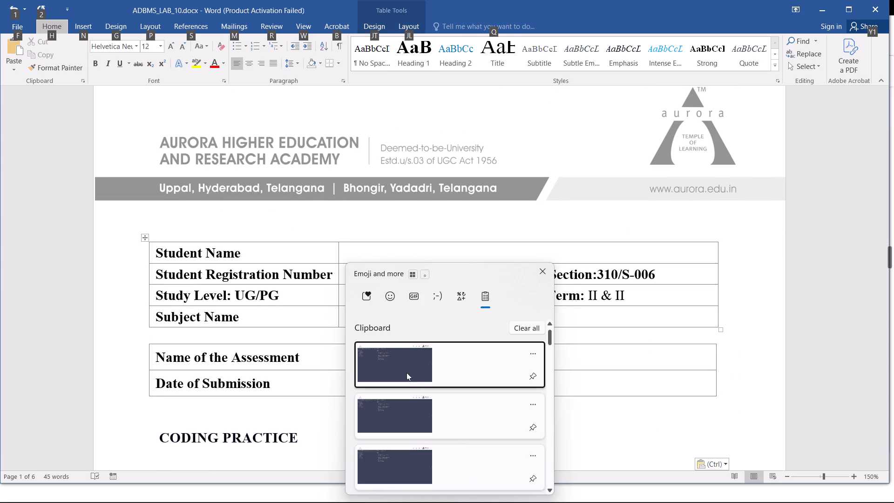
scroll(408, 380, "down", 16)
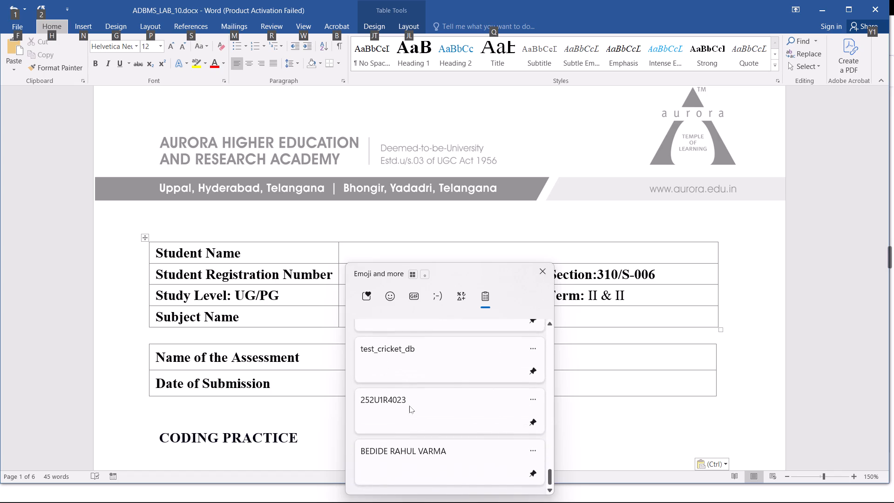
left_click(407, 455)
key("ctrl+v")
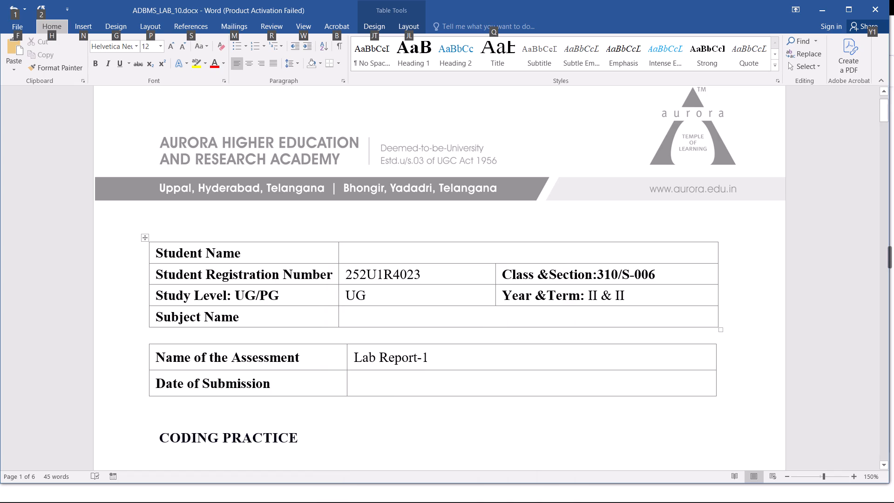
Fill the empty Student Name cell on page 1 with the student's name saved in the clipboard history.
left_click(411, 245)
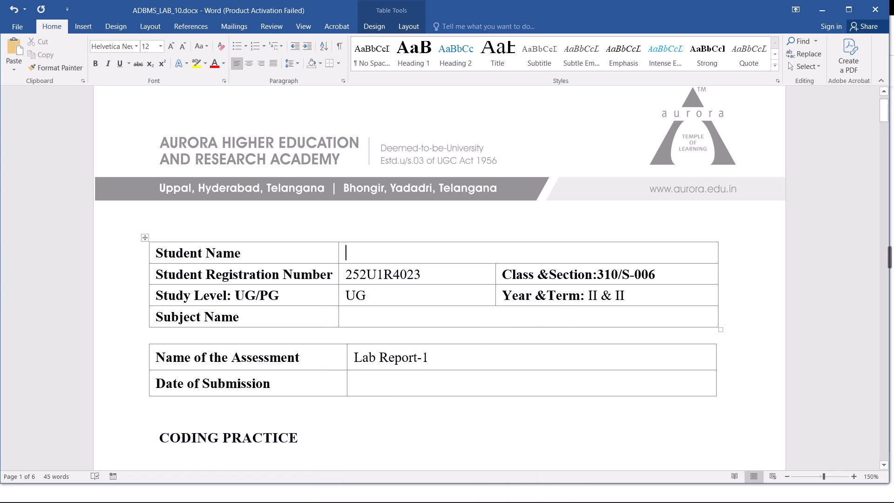
key("super+v")
scroll(440, 390, "down", 15)
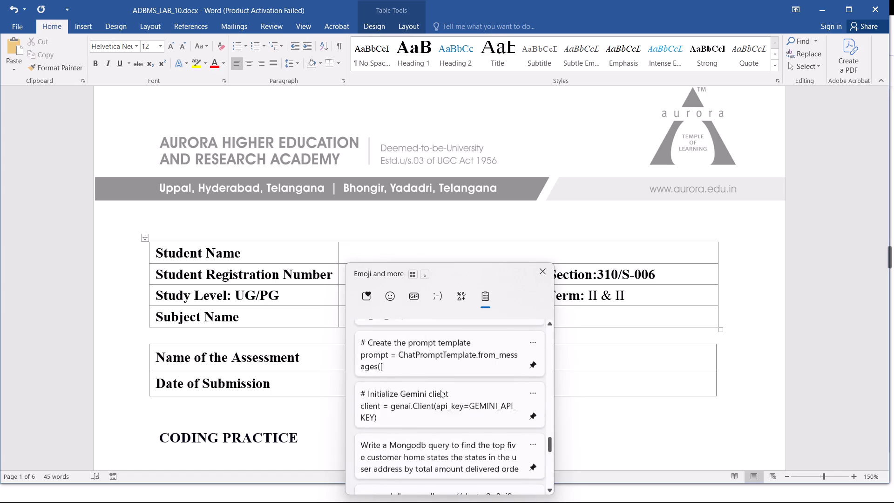
scroll(440, 390, "down", 8)
left_click(427, 453)
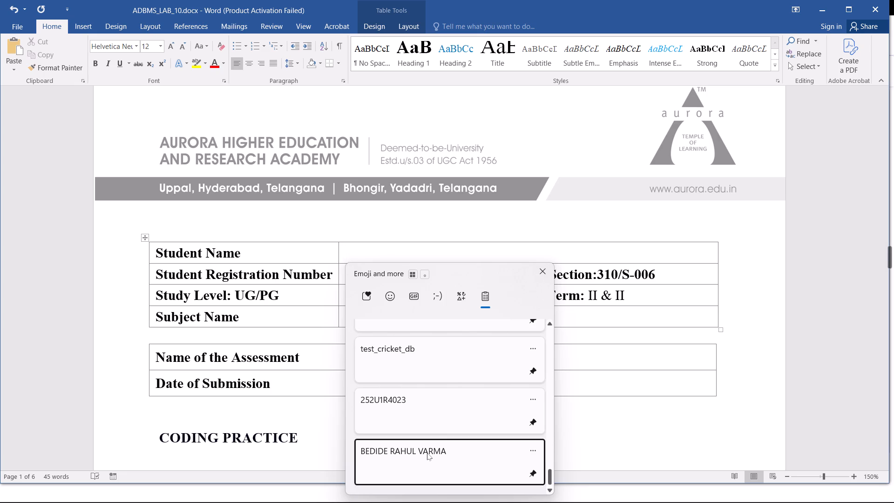
key("ctrl+v")
Review all the report's pages, checking the problem headings and pasted captures, and return to the page 1 tables.
scroll(443, 306, "down", 1)
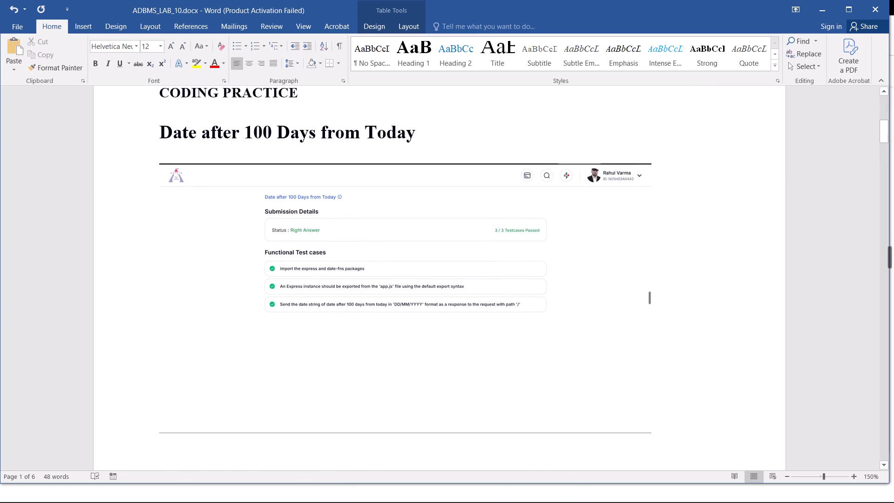
scroll(443, 306, "down", 5, "ctrl")
scroll(443, 306, "down", 1)
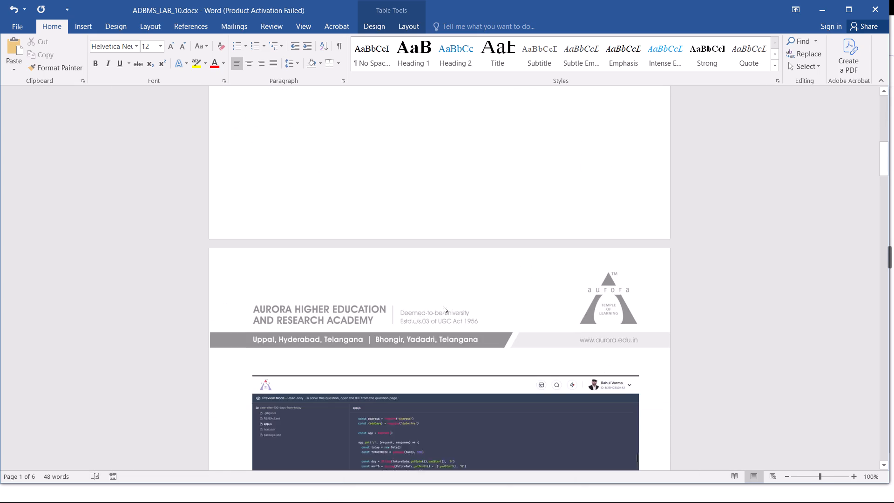
scroll(443, 306, "down", 4)
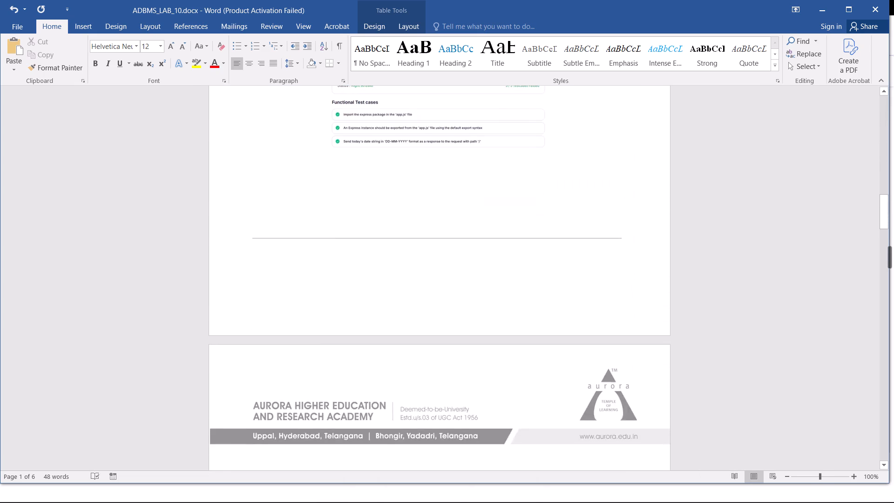
scroll(443, 306, "down", 3)
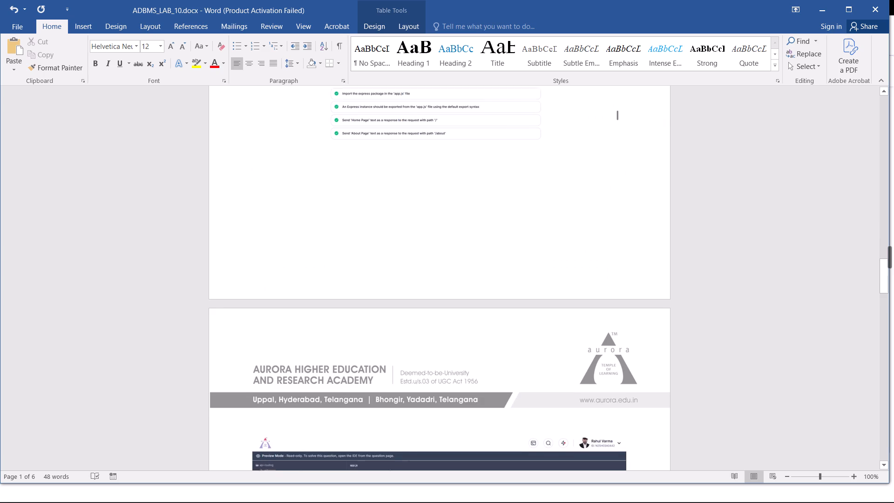
scroll(443, 306, "down", 2)
scroll(443, 306, "up", 4)
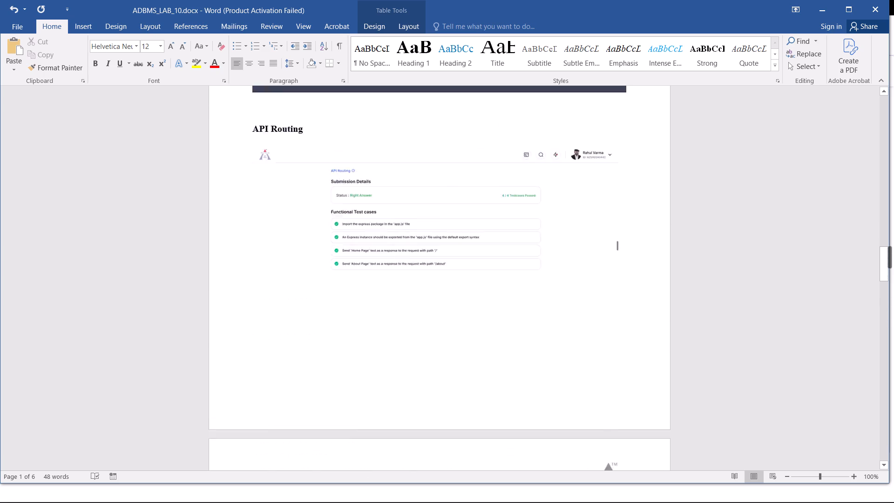
scroll(443, 306, "up", 1)
scroll(443, 306, "down", 6)
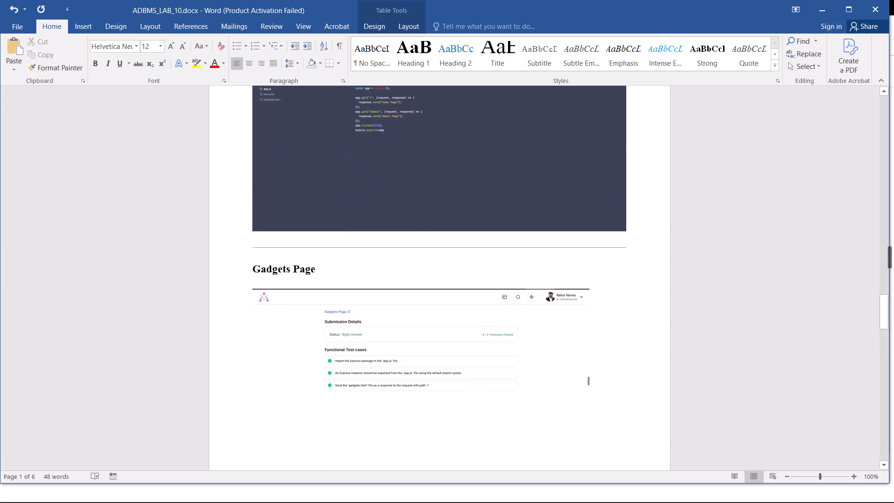
scroll(443, 306, "down", 8)
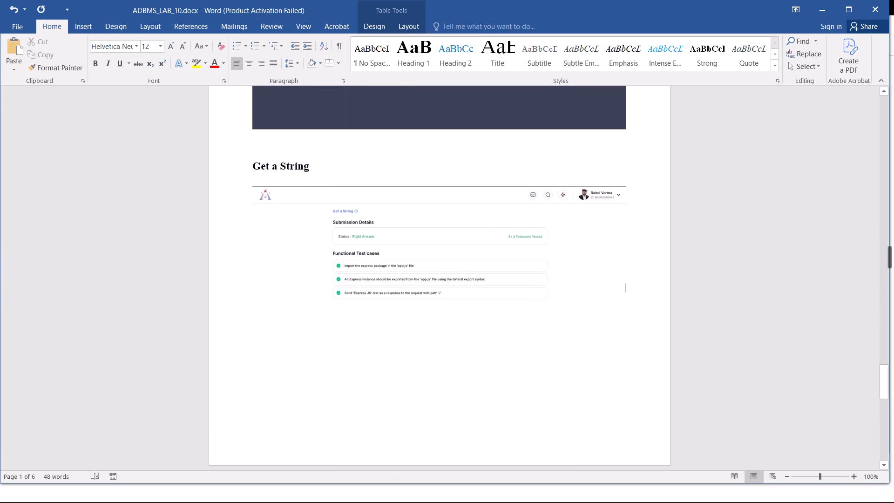
scroll(443, 306, "down", 8)
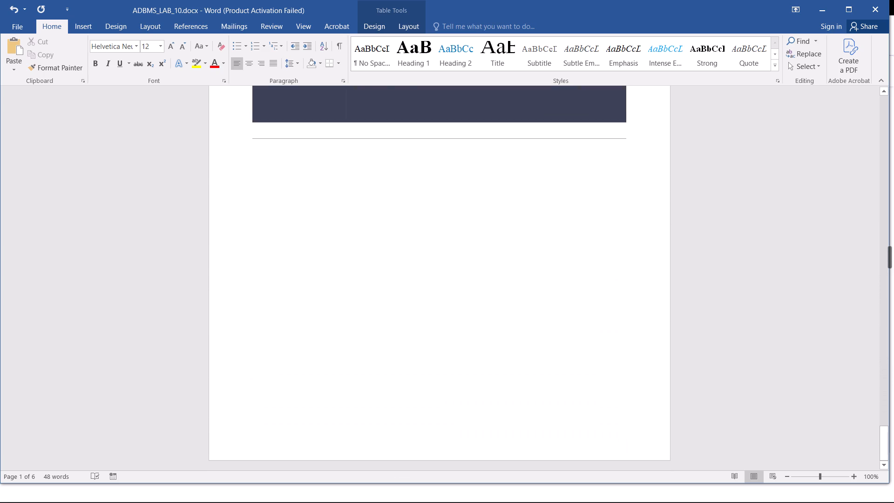
scroll(443, 306, "down", 1)
scroll(443, 306, "up", 20)
scroll(443, 306, "up", 5)
scroll(443, 306, "down", 6)
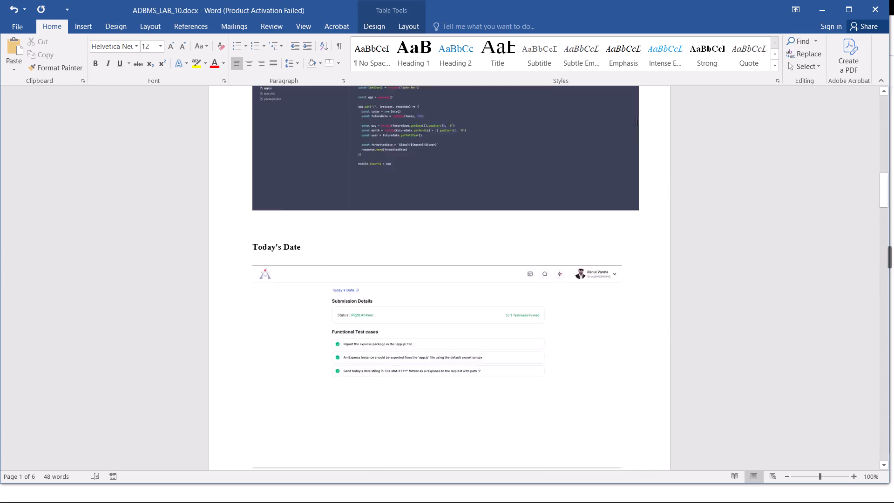
scroll(443, 306, "down", 4)
scroll(443, 306, "down", 19)
scroll(443, 306, "up", 11)
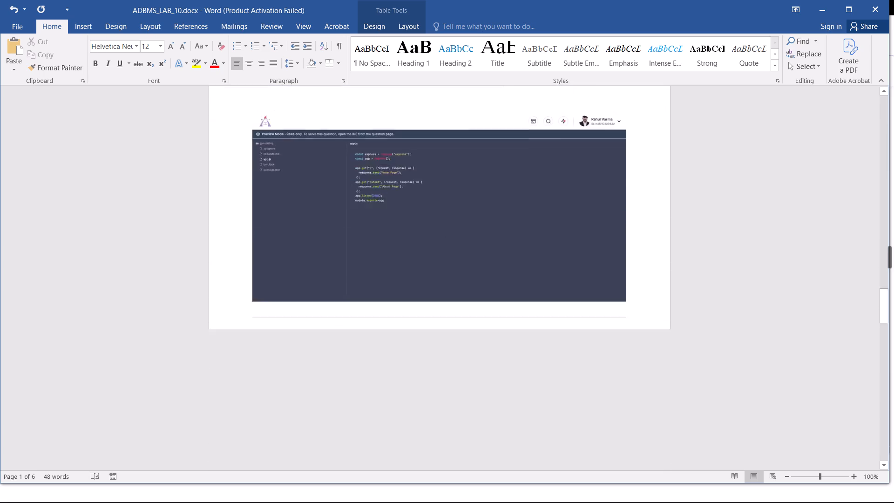
scroll(443, 306, "up", 7)
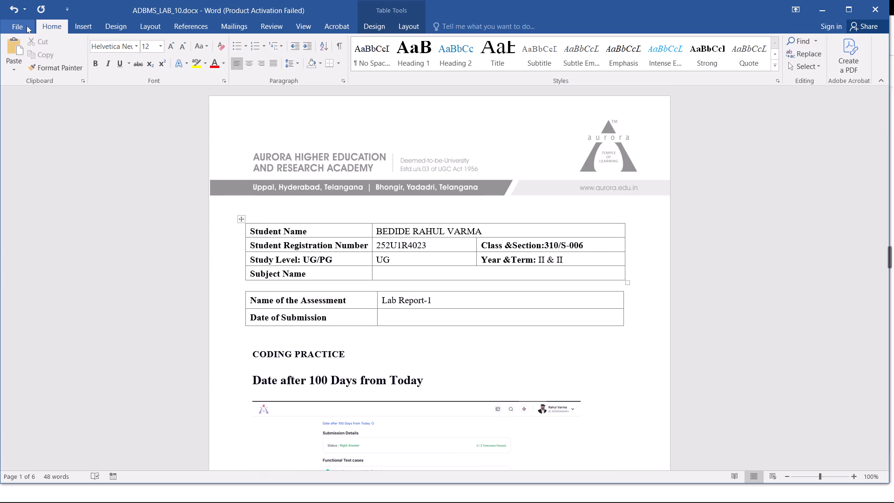
Switch to the Aurora University portal and copy the subject name Backend Development Fundamentals from the registered subjects on the Term Registration page.
left_click(421, 269)
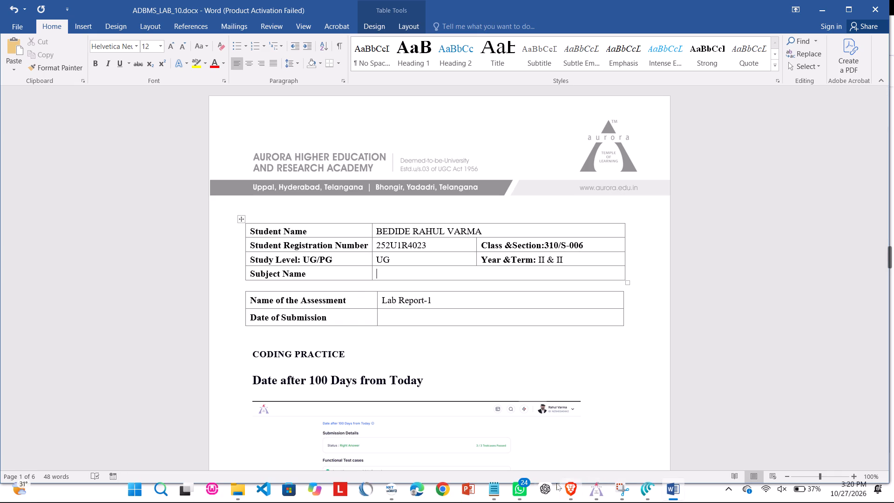
left_click(533, 439)
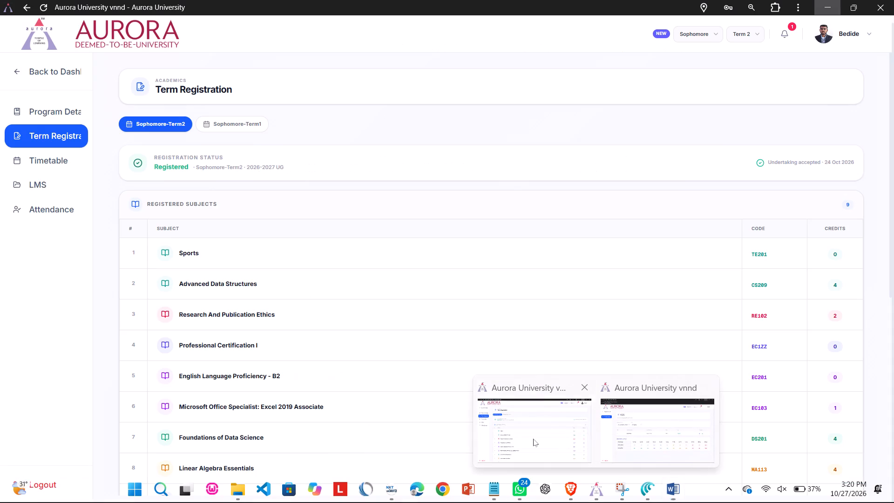
scroll(275, 379, "down", 1)
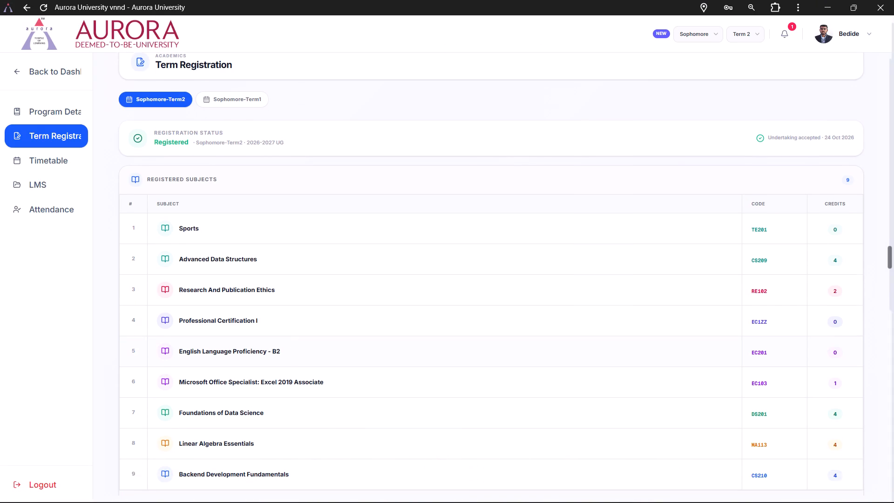
scroll(275, 379, "down", 1)
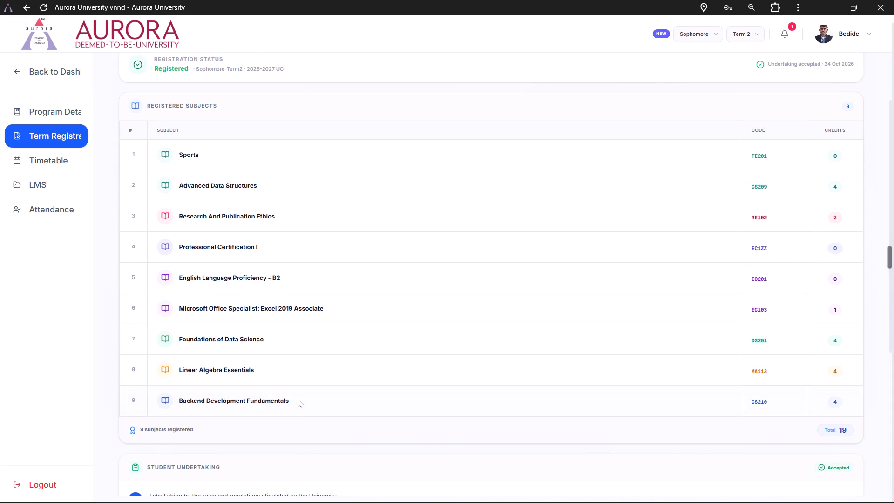
left_click_drag(298, 399, 178, 398)
key("ctrl+c")
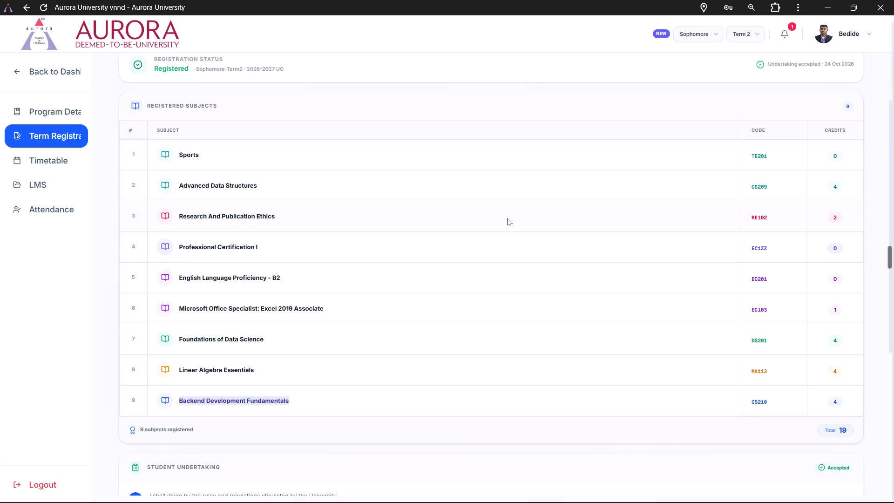
Visit the portal's dashboard and Academics page, and examine the registered subjects under Term Registration again.
left_click(50, 38)
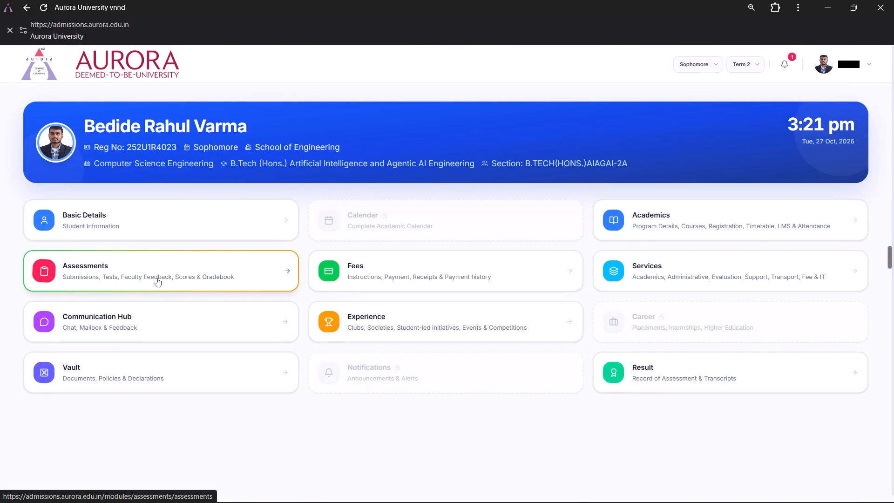
left_click(678, 233)
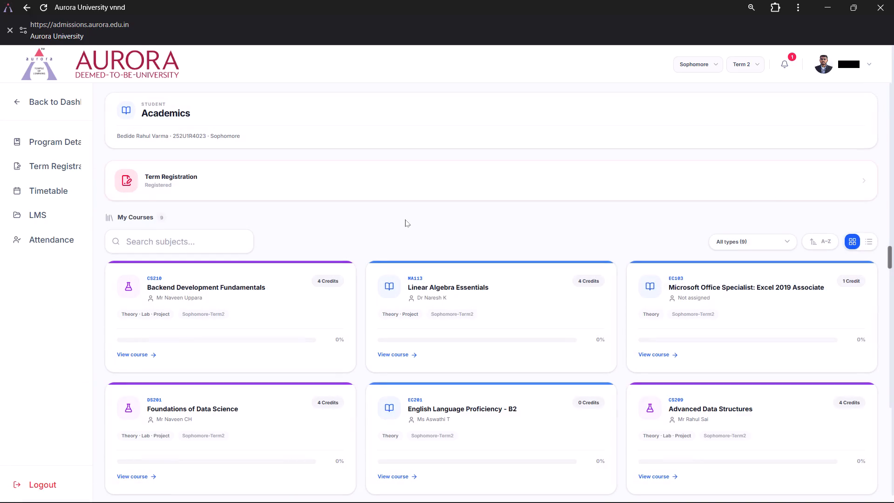
left_click(40, 168)
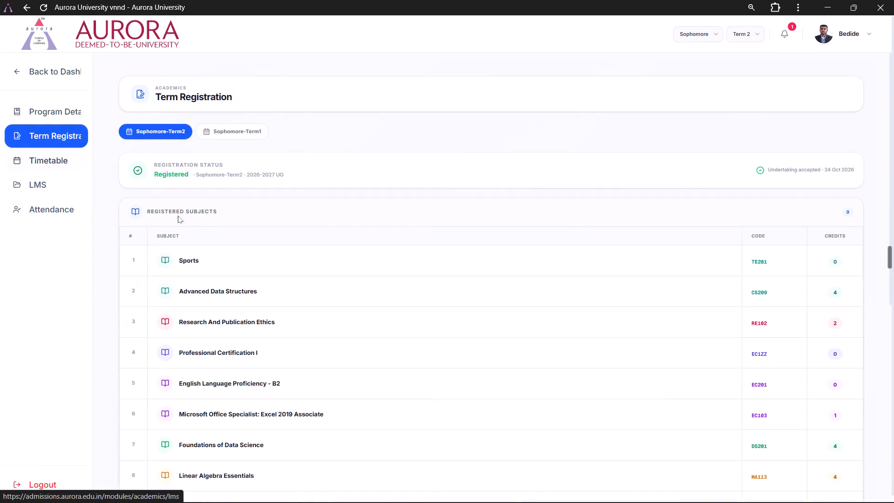
scroll(300, 302, "down", 2)
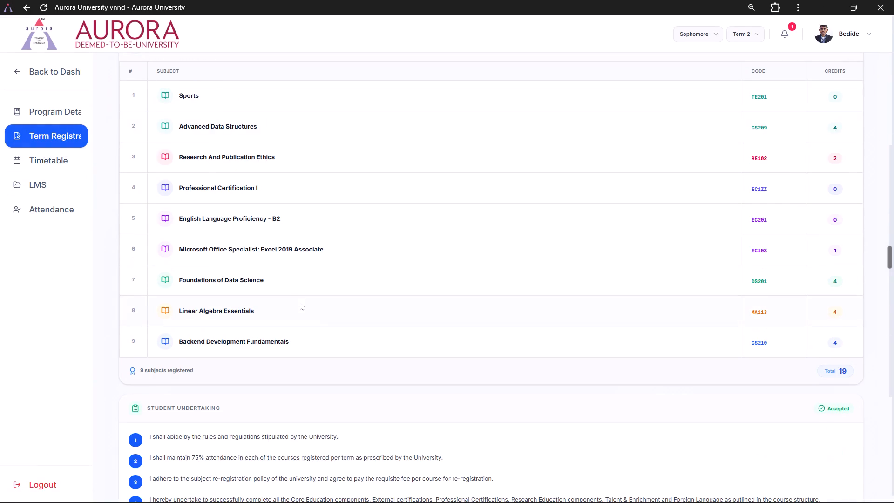
scroll(300, 302, "up", 5)
Return to Word and paste Backend Development Fundamentals into the empty Subject Name cell on page 1.
left_click(826, 0)
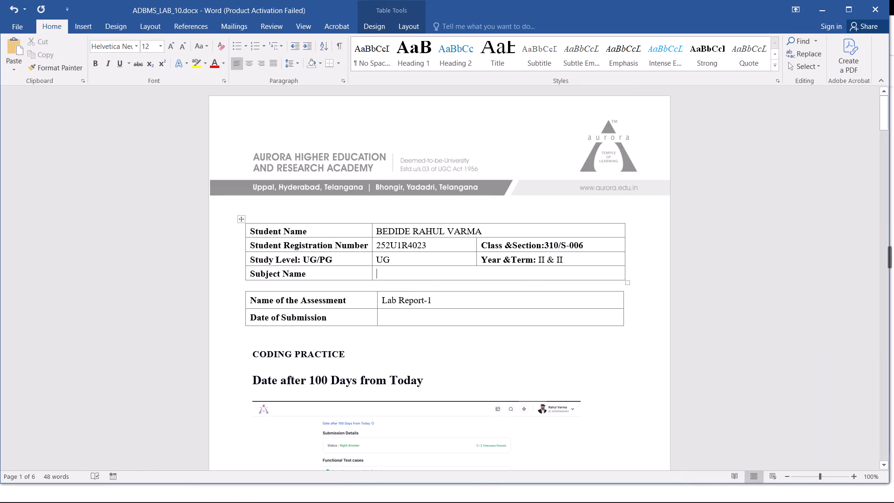
key("ctrl+v")
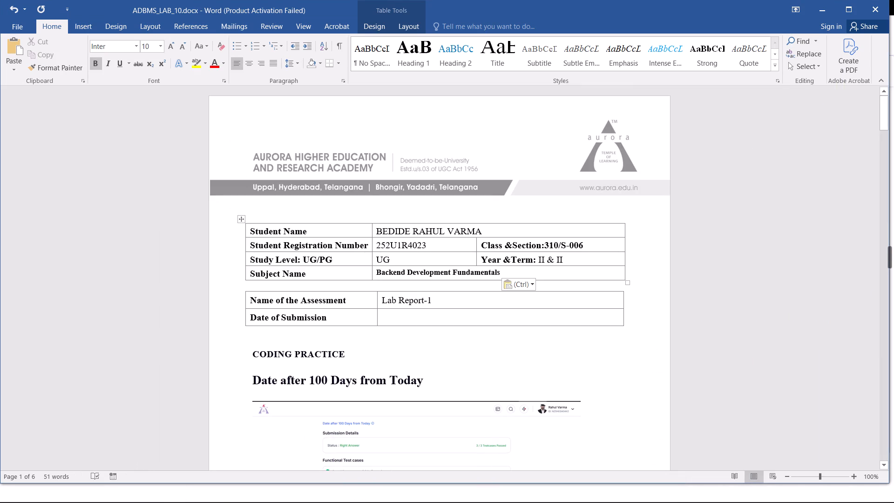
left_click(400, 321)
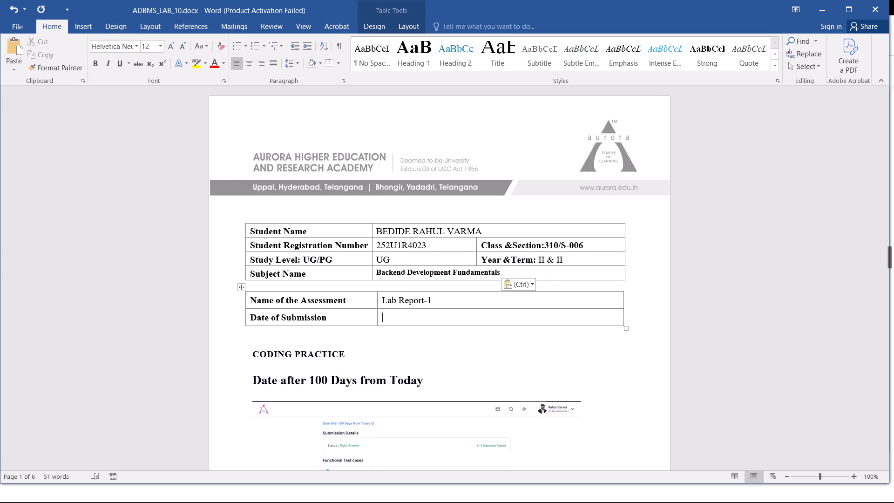
Start saving a copy of the report in the Downloads folder.
left_click(19, 26)
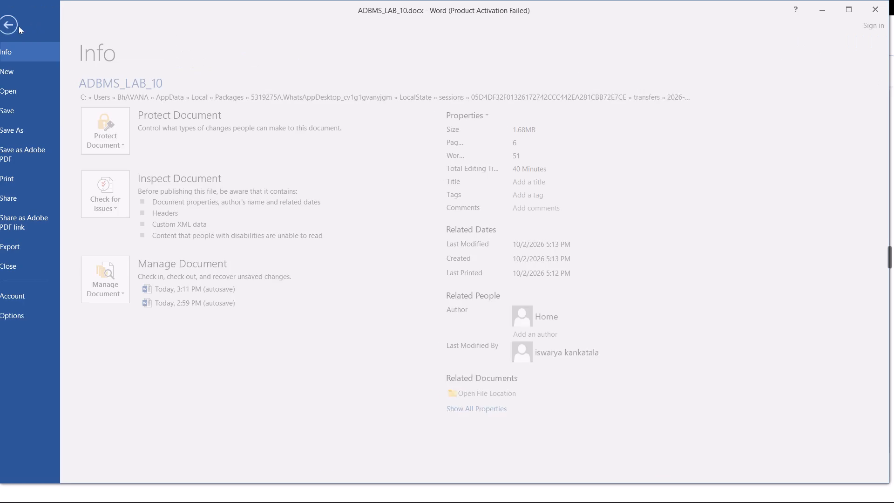
left_click(32, 127)
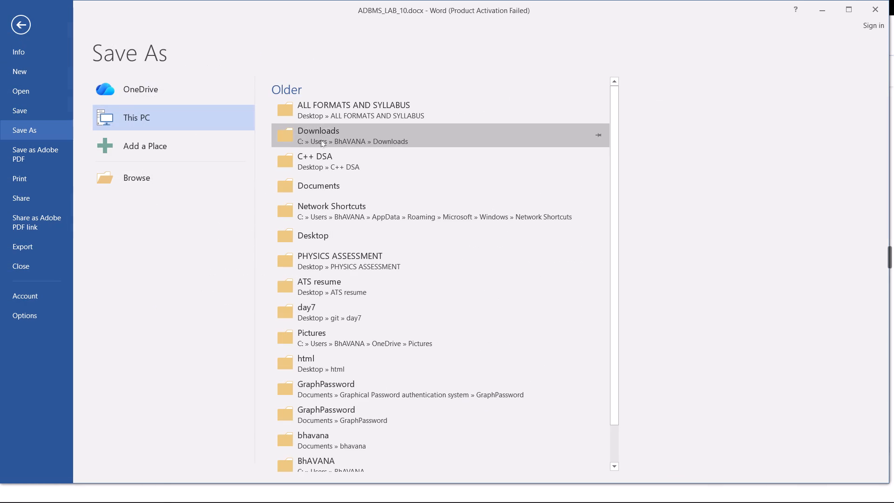
left_click(328, 129)
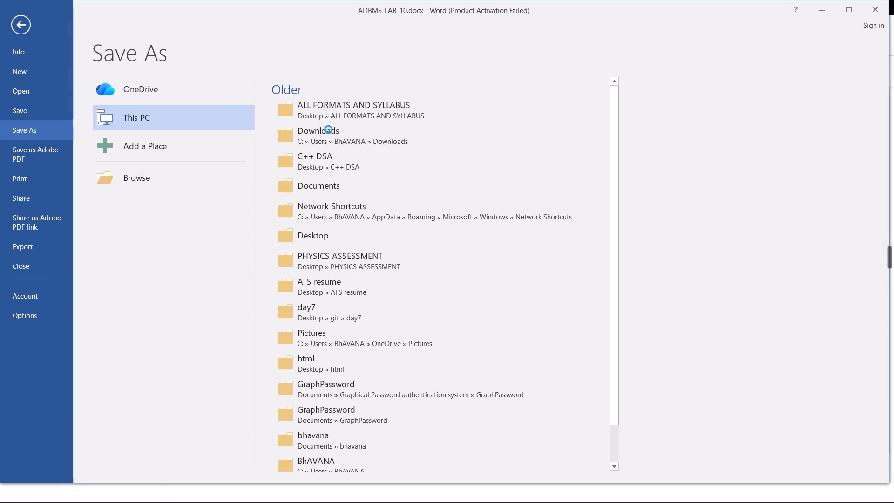
Clear the file name ADBMS_LAB_10 in the Save As dialog, keeping the .docx extension and Word Document type.
left_click(157, 213)
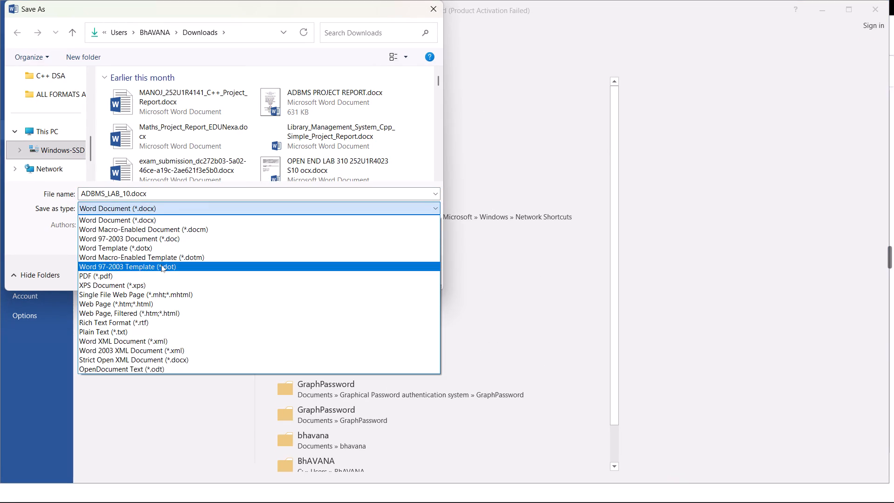
left_click(152, 192)
left_click(130, 191)
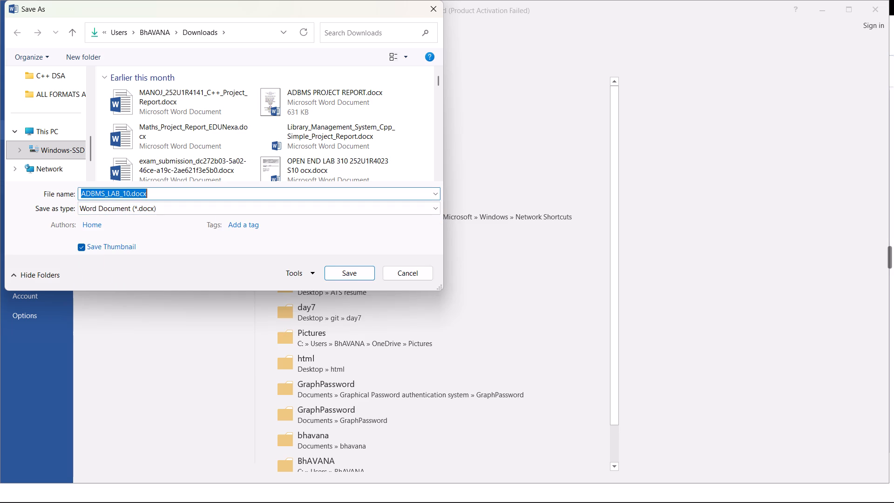
left_click(130, 191)
key("BackSpace")
key("BackSpace")
key("BackSpace")
key("BackSpace")
key("BackSpace")
key("BackSpace")
key("BackSpace")
key("BackSpace")
key("BackSpace")
key("BackSpace")
key("BackSpace")
key("BackSpace")
key("BackSpace")
key("BackSpace")
key("BackSpace")
key("BackSpace")
key("BackSpace")
key("BackSpace")
key("BackSpace")
key("BackSpace")
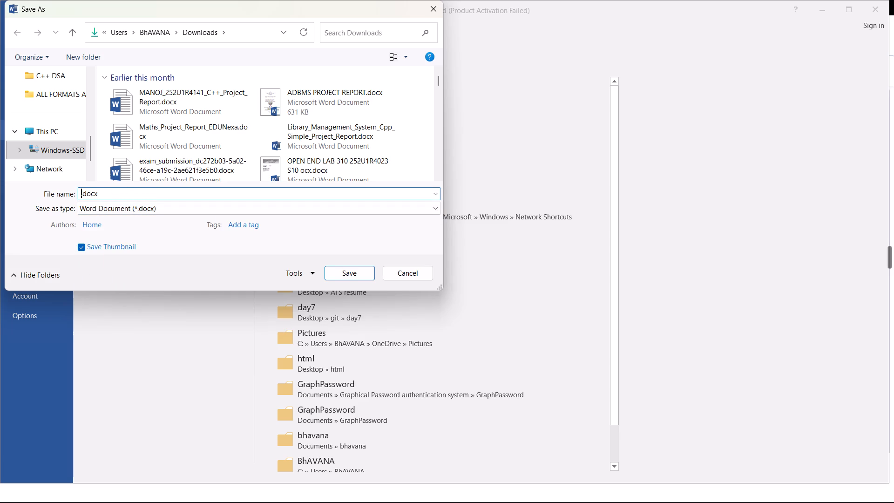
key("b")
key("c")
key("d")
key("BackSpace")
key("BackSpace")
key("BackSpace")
Name the report copy Backend Development Fundamentals LAB 1.docx and save it in the Downloads folder.
key("ctrl+v")
key("space")
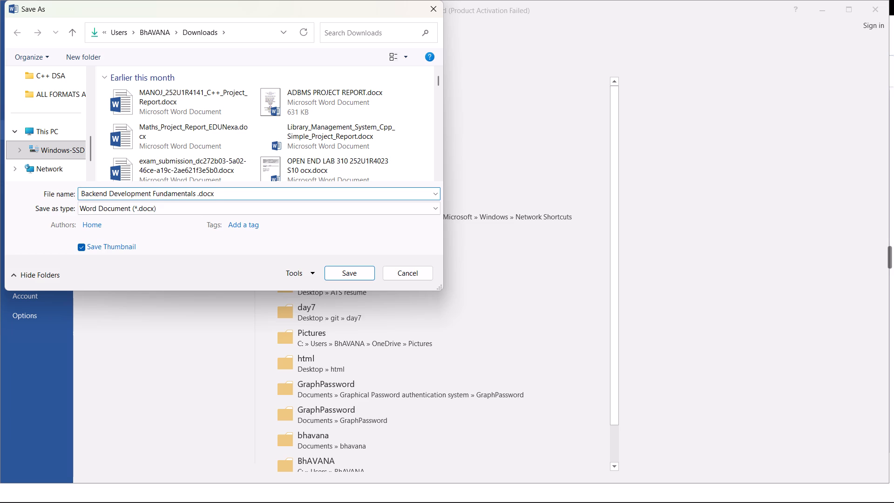
type("LAB 1")
left_click(359, 280)
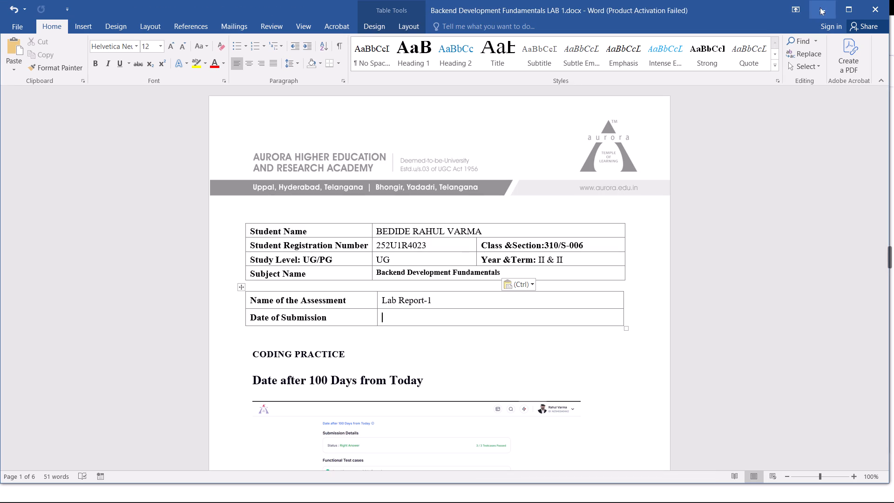
Minimize the Word report and the open NXT WAVE windows to reach the desktop.
left_click(820, 7)
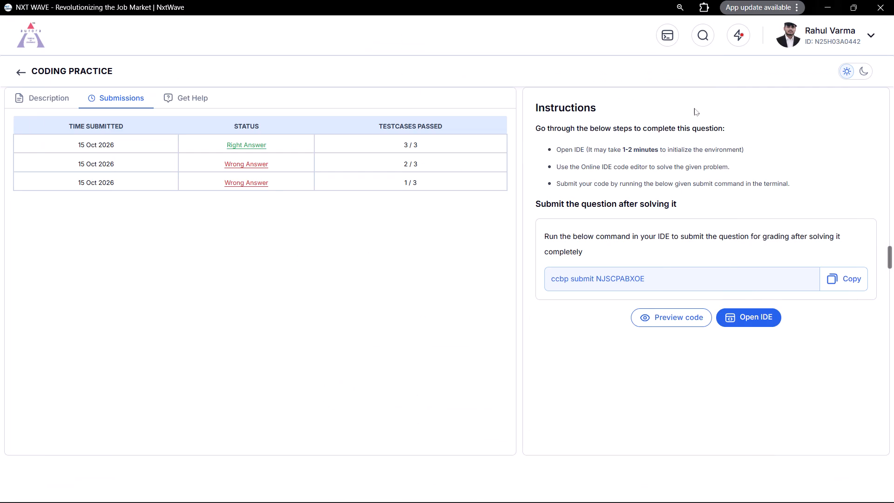
left_click(833, 0)
left_click(833, 0)
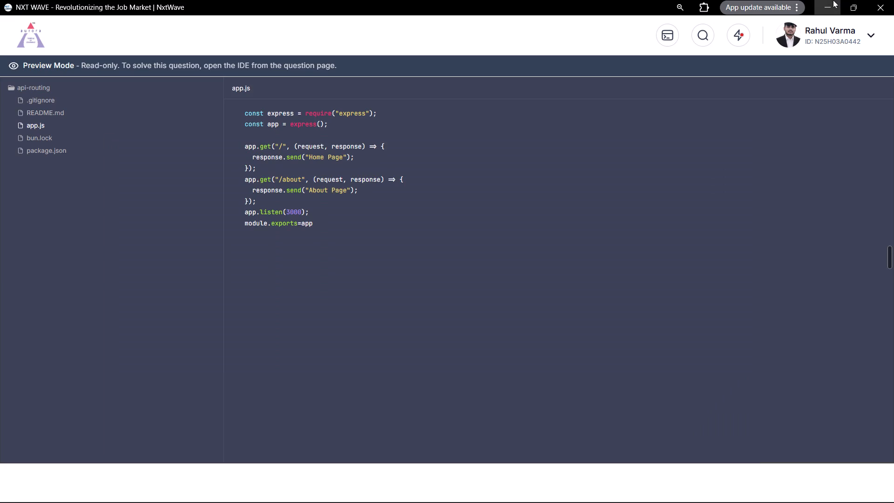
left_click(833, 0)
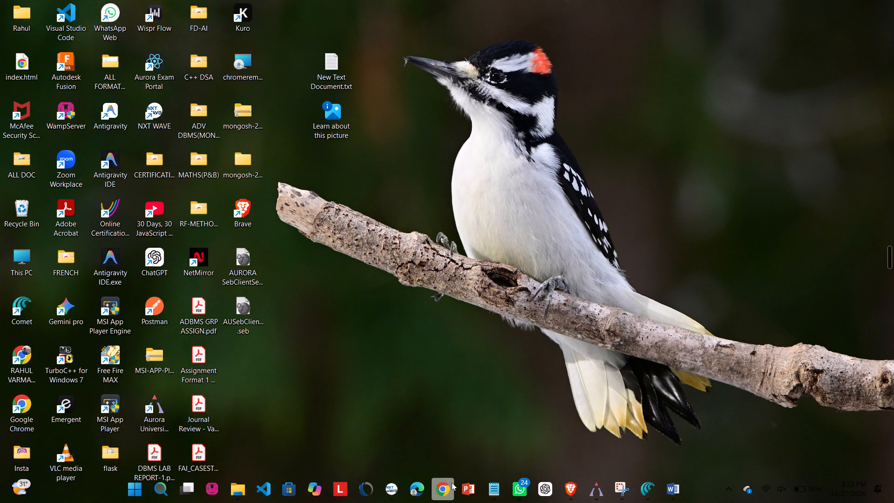
Open Chrome with the photo-avatar profile, close its Security tab, and start a Google search on a new tab page.
left_click(439, 492)
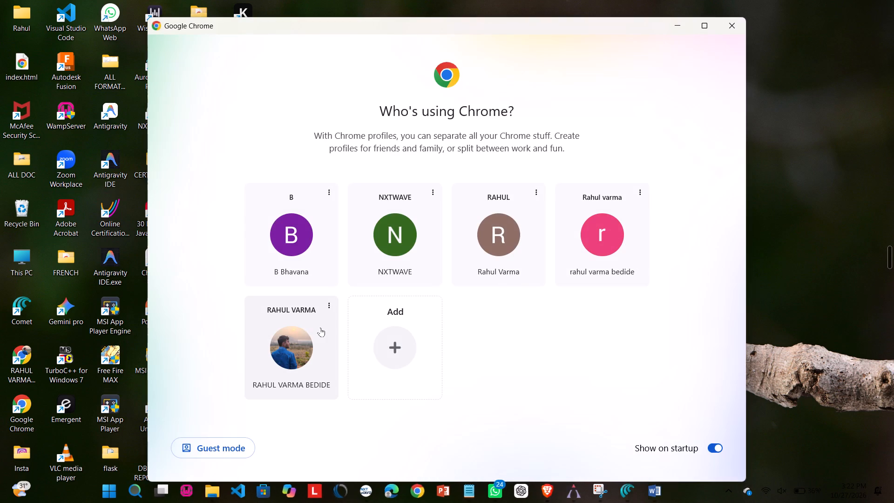
left_click(266, 358)
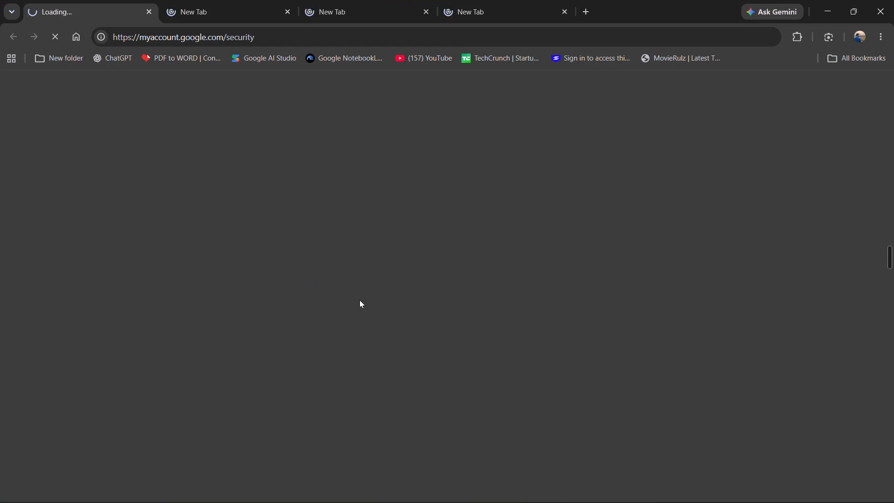
left_click(199, 0)
left_click(153, 9)
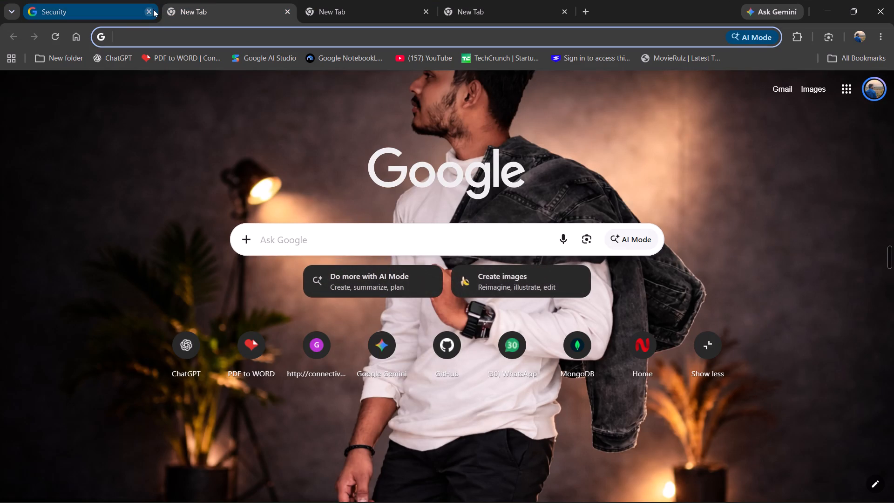
left_click(308, 238)
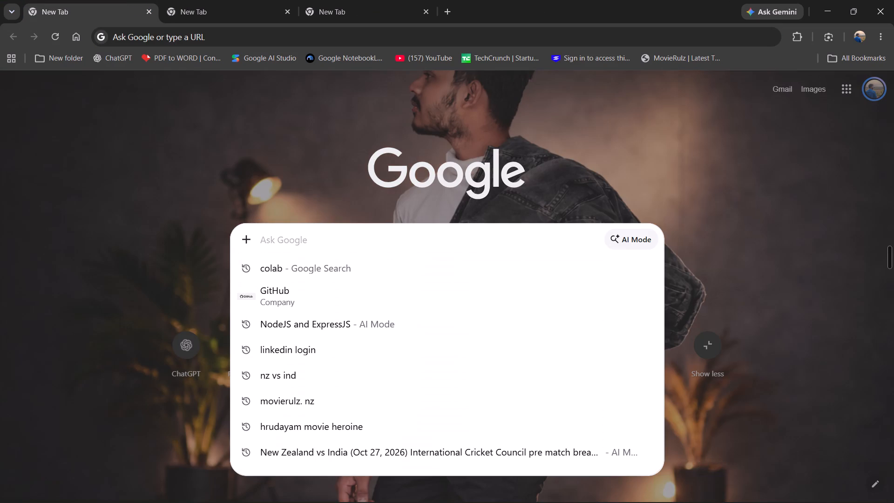
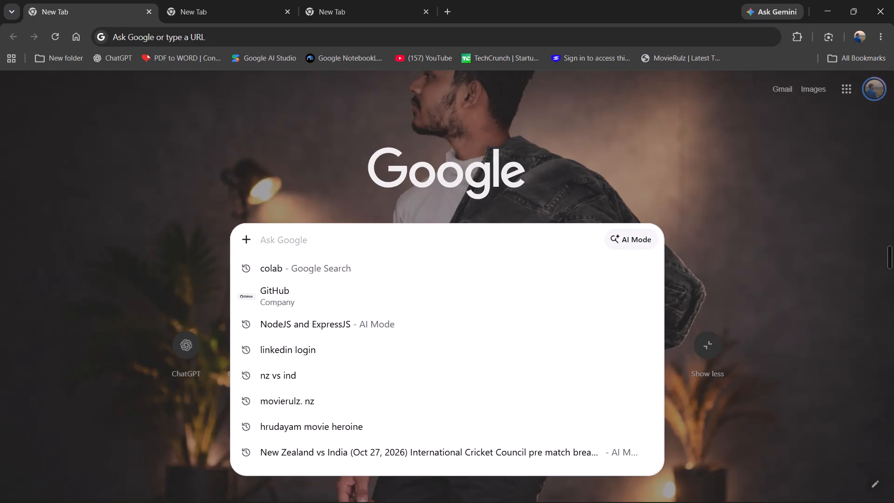
Leave the Google search and open the report Backend Development Fundamentals LAB 1 from the Downloads folder in File Explorer.
left_click(319, 42)
left_click_drag(37, 307, 41, 310)
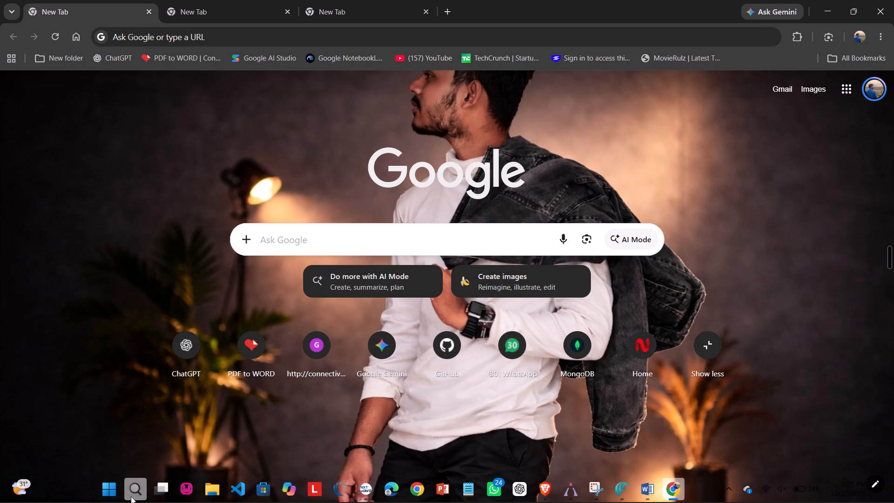
left_click(214, 424)
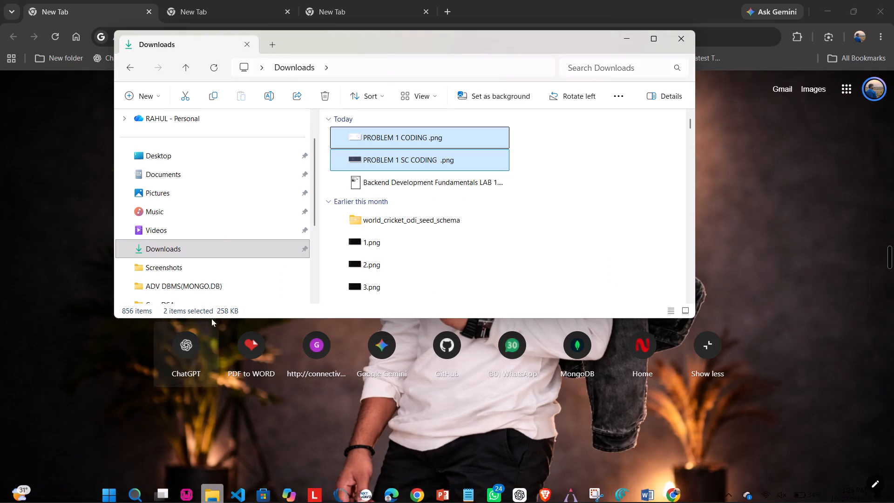
left_click(157, 244)
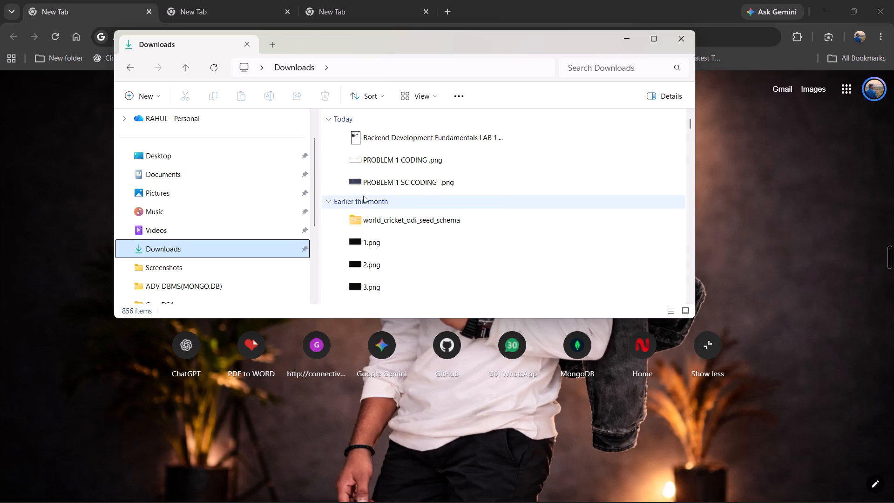
double_click(408, 141)
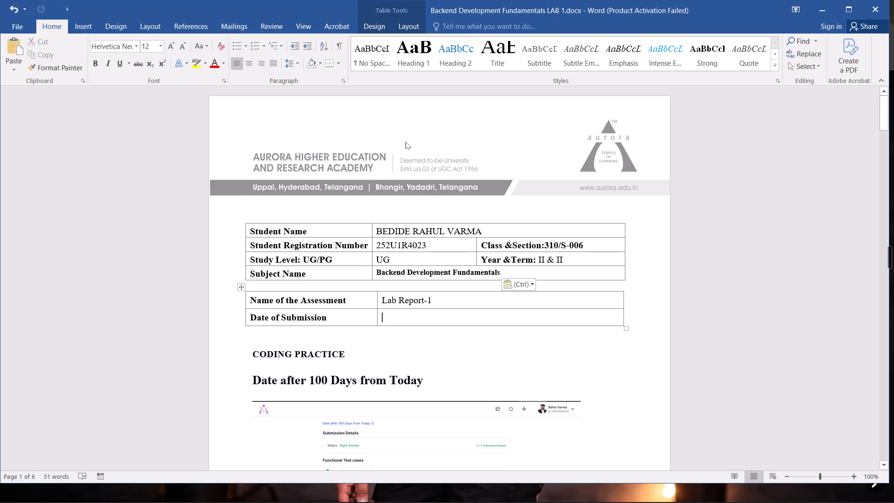
scroll(534, 272, "down", 1)
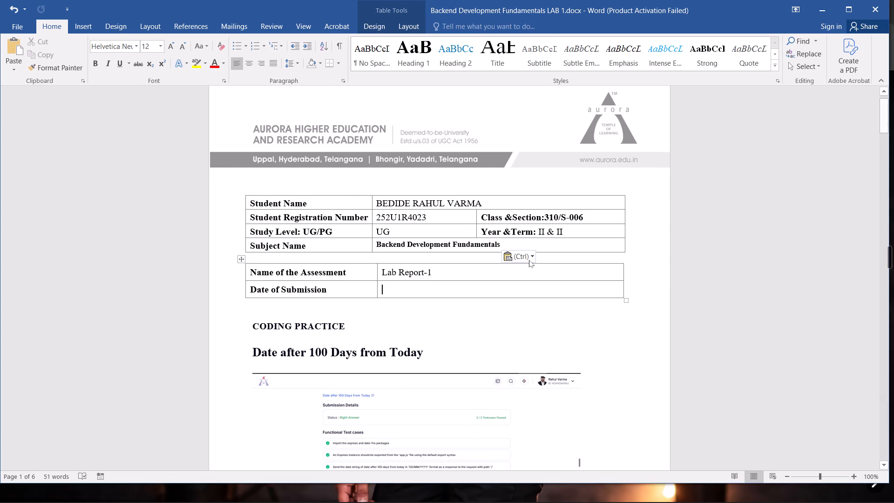